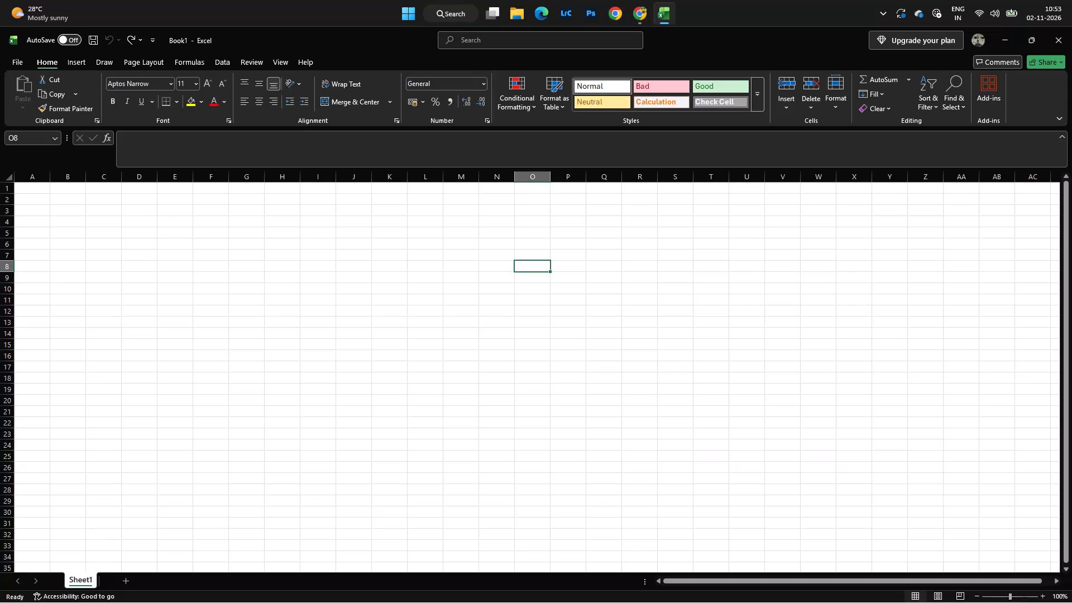
# Switch to Chrome to view the myBillBook inventory item list, and return to the Excel workbook.
pyautogui.click(126, 213)
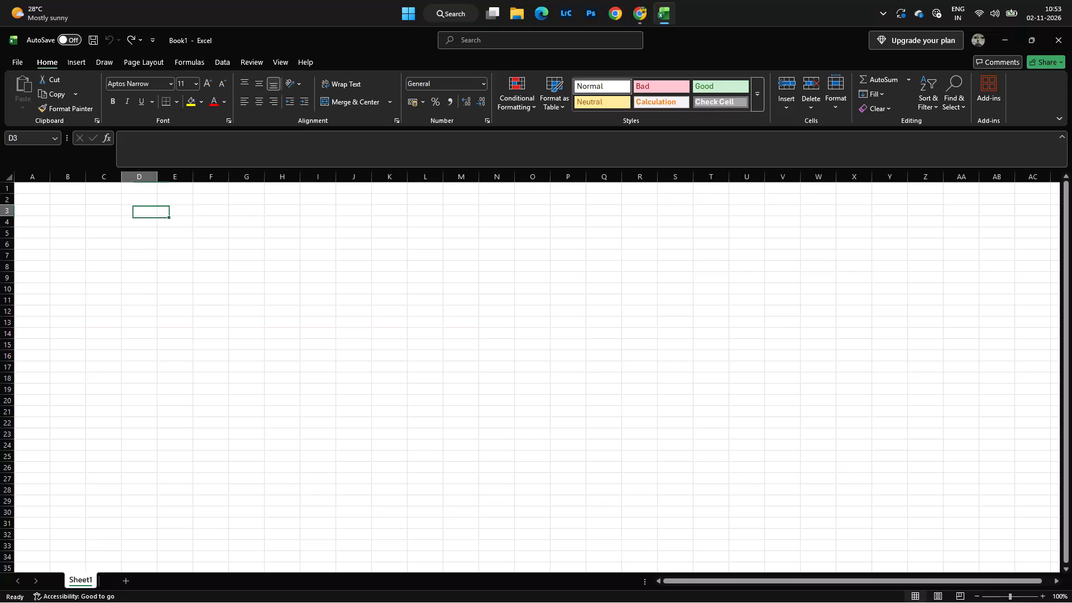
pyautogui.hscroll(-7, 126, 213)
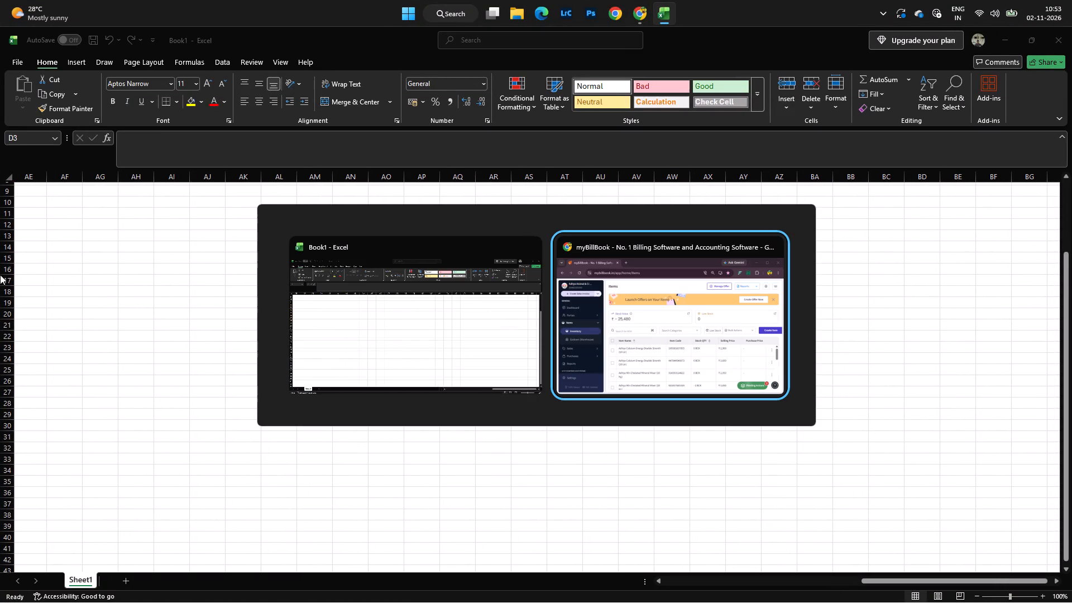
pyautogui.click(511, 320)
pyautogui.hscroll(8, 511, 320)
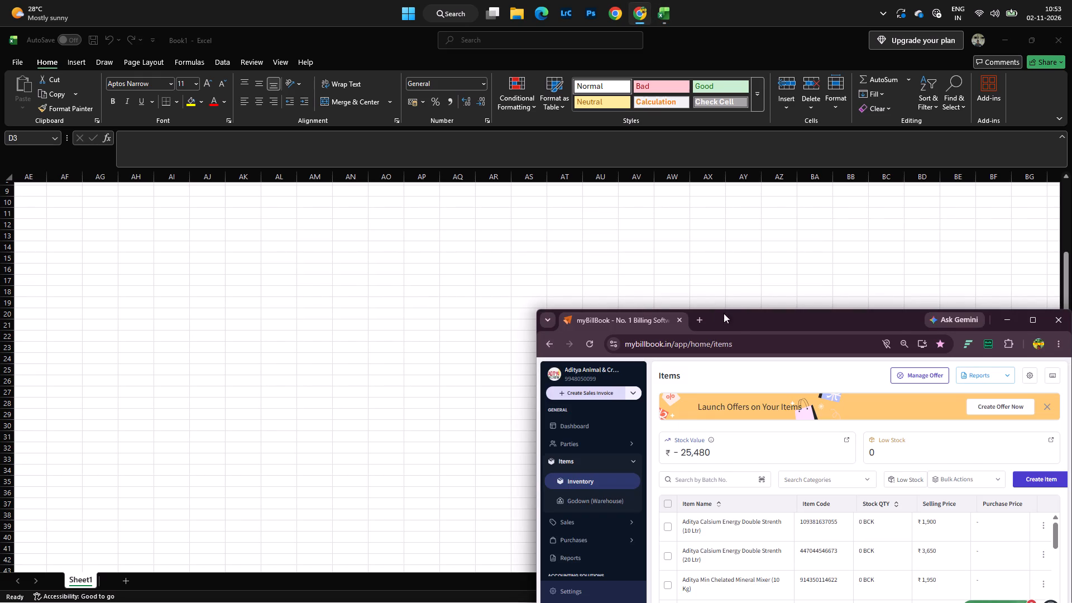
pyautogui.click(739, 314)
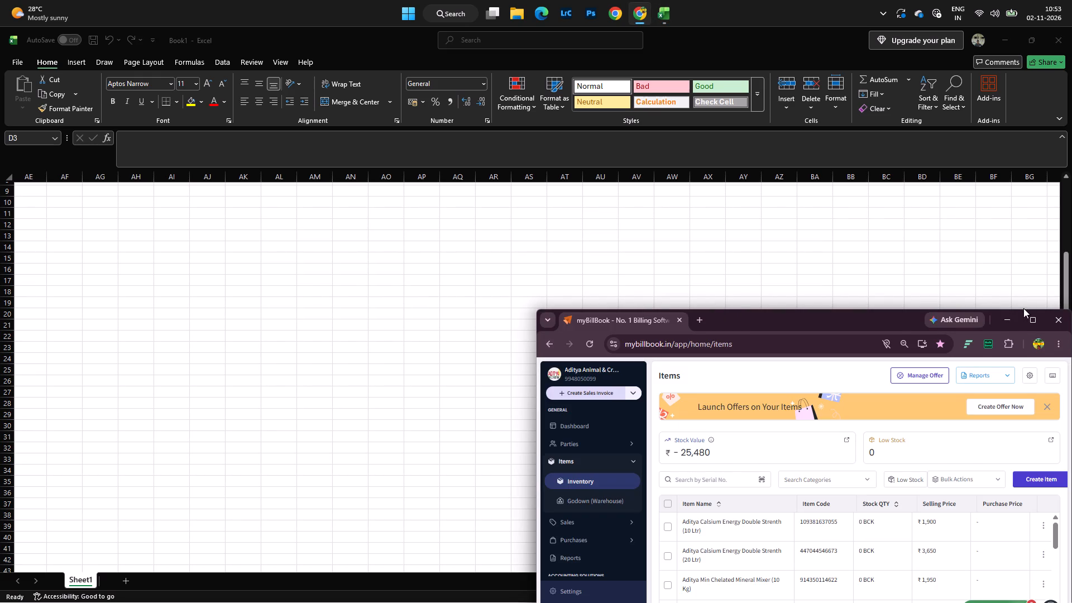
pyautogui.click(1028, 319)
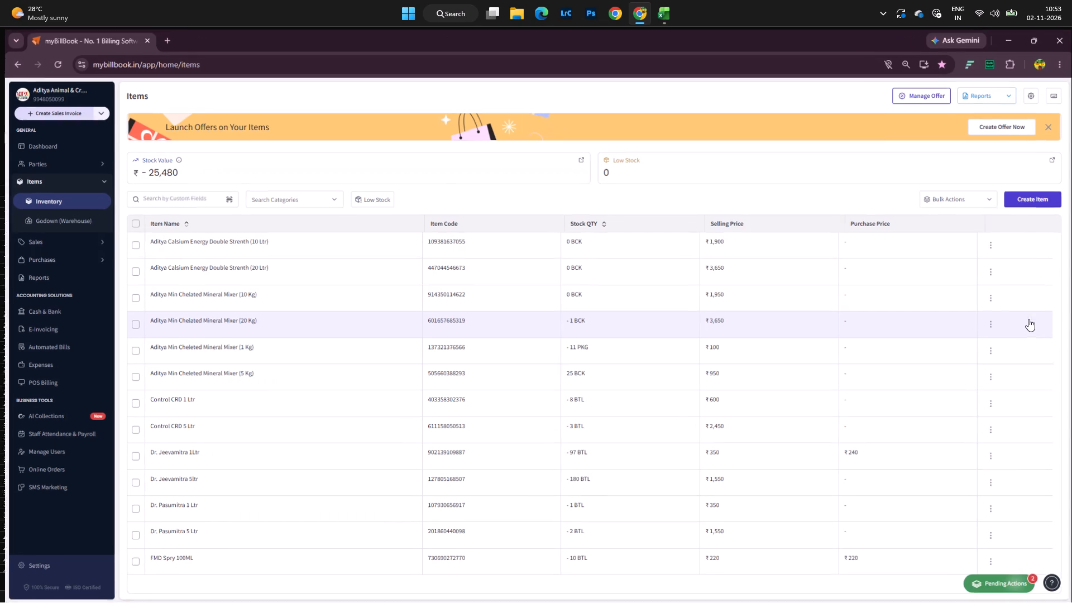
pyautogui.click(1008, 40)
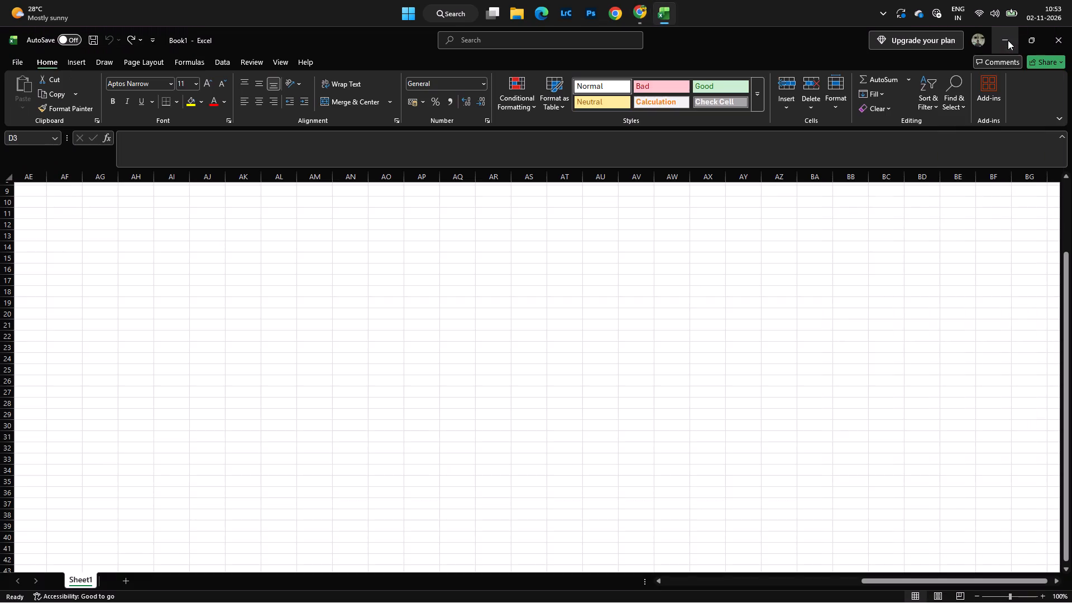
# Widen column A slightly on Sheet1.
pyautogui.click(903, 370)
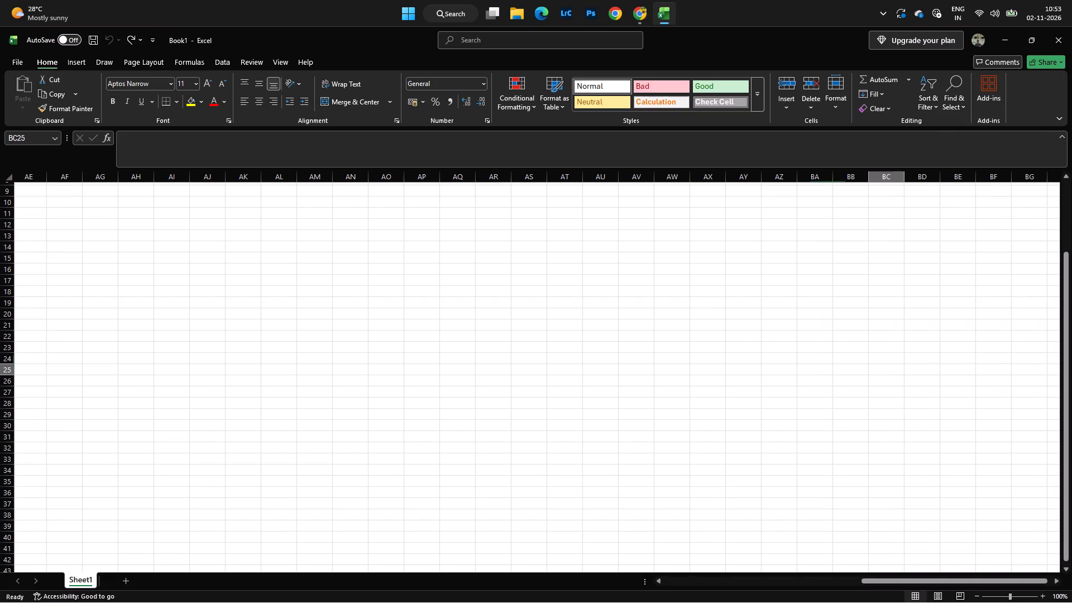
pyautogui.scroll(10, 172, 311)
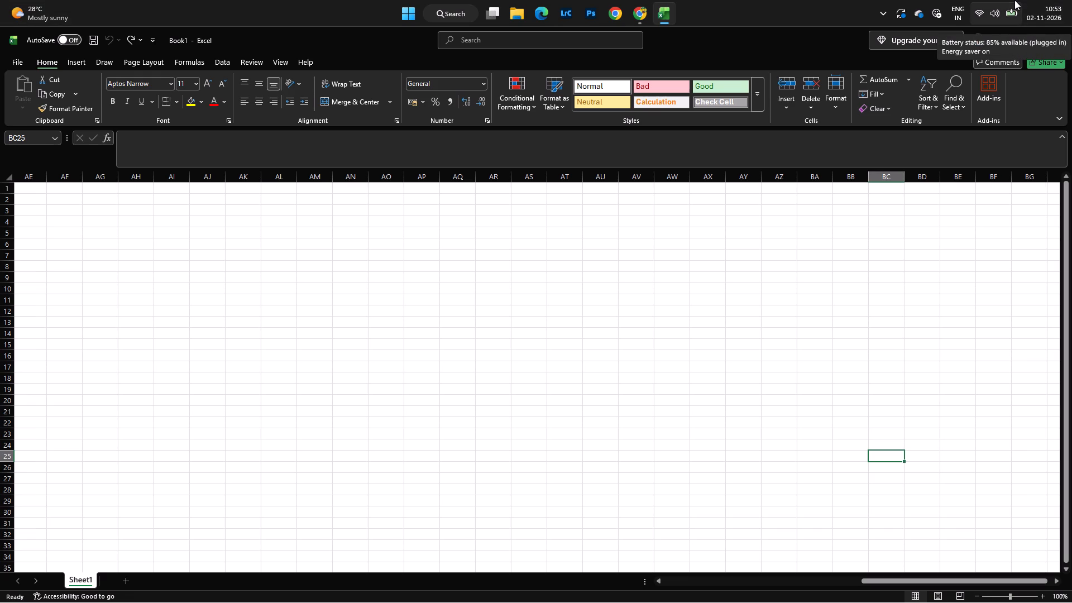
pyautogui.scroll(4, 595, 415)
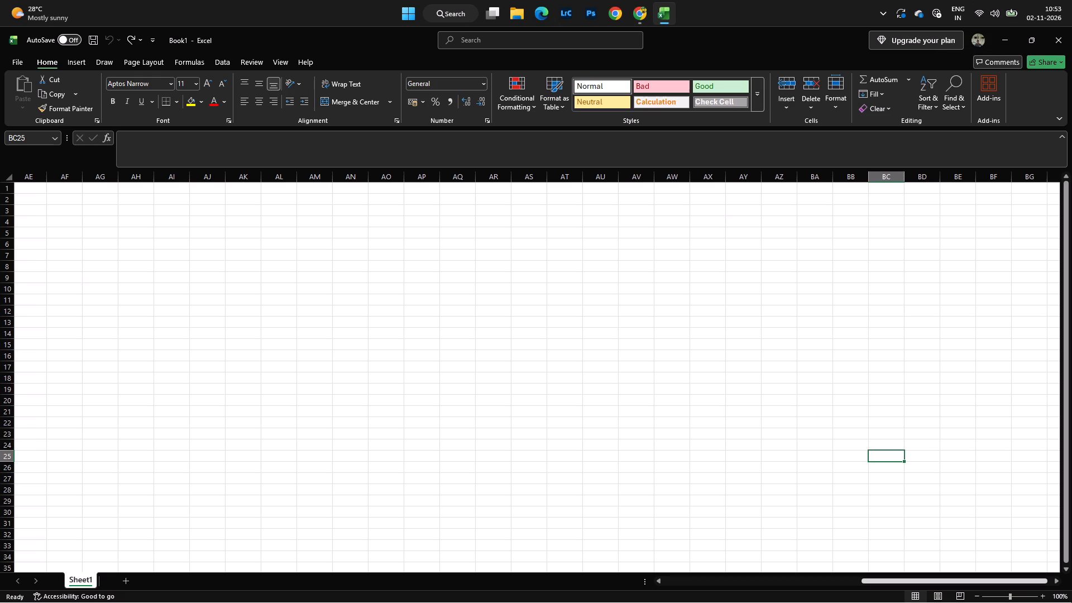
pyautogui.moveTo(945, 578); pyautogui.dragTo(932, 581)
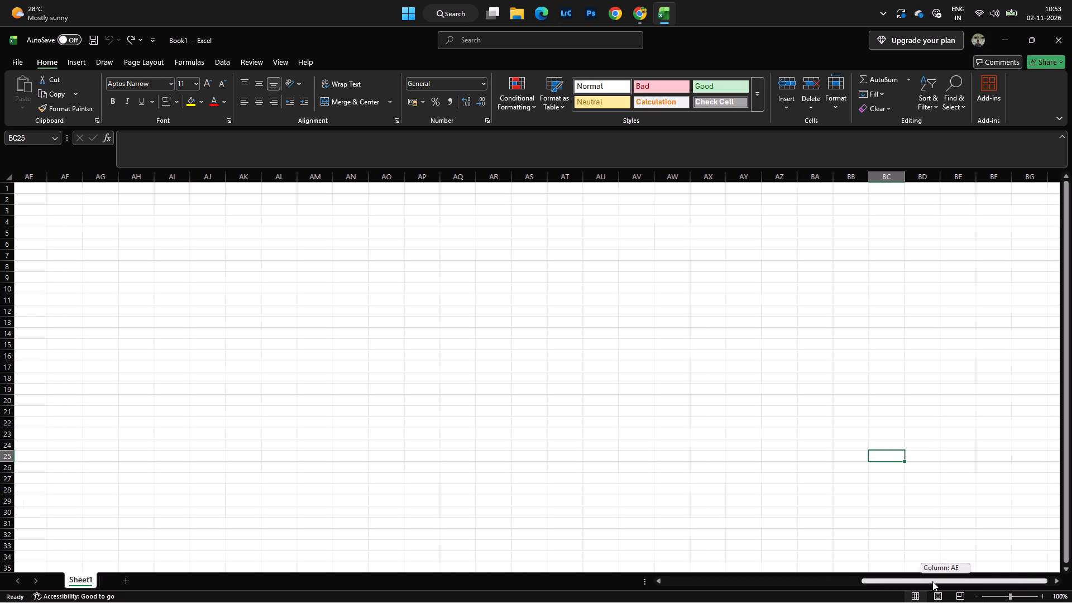
pyautogui.moveTo(932, 581); pyautogui.dragTo(0, 597)
pyautogui.scroll(10, 135, 397)
pyautogui.scroll(-2, 140, 396)
pyautogui.scroll(2, 140, 396)
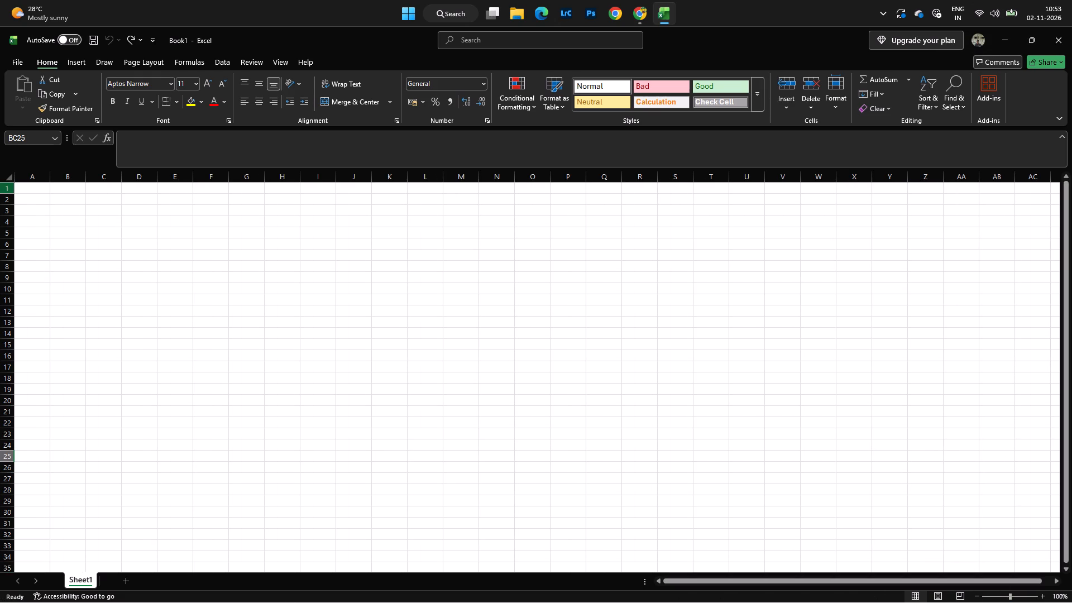
pyautogui.moveTo(52, 179); pyautogui.dragTo(94, 189)
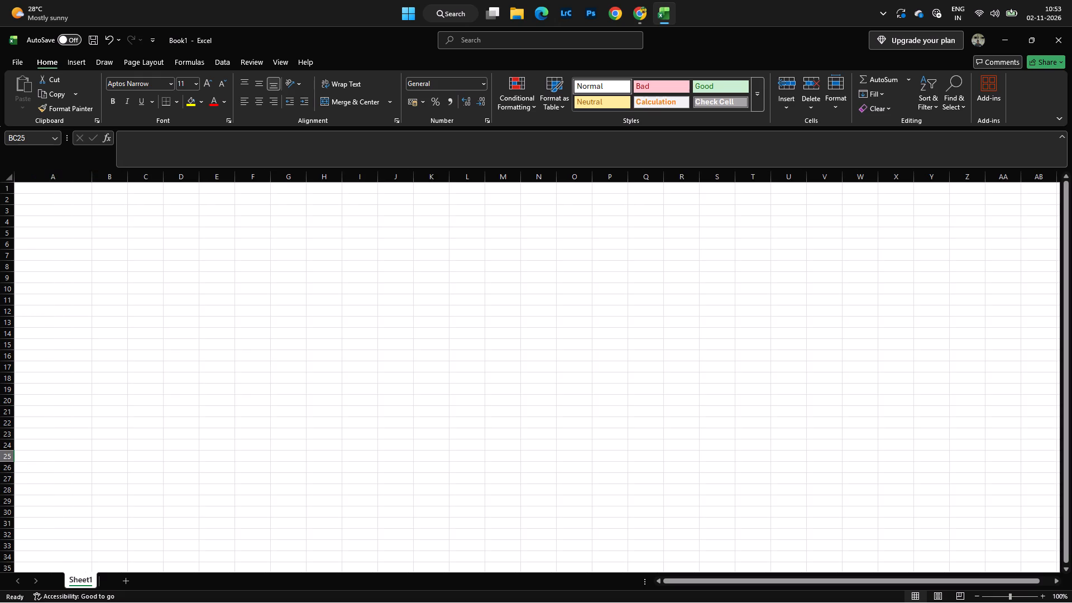
pyautogui.moveTo(91, 176); pyautogui.dragTo(60, 195)
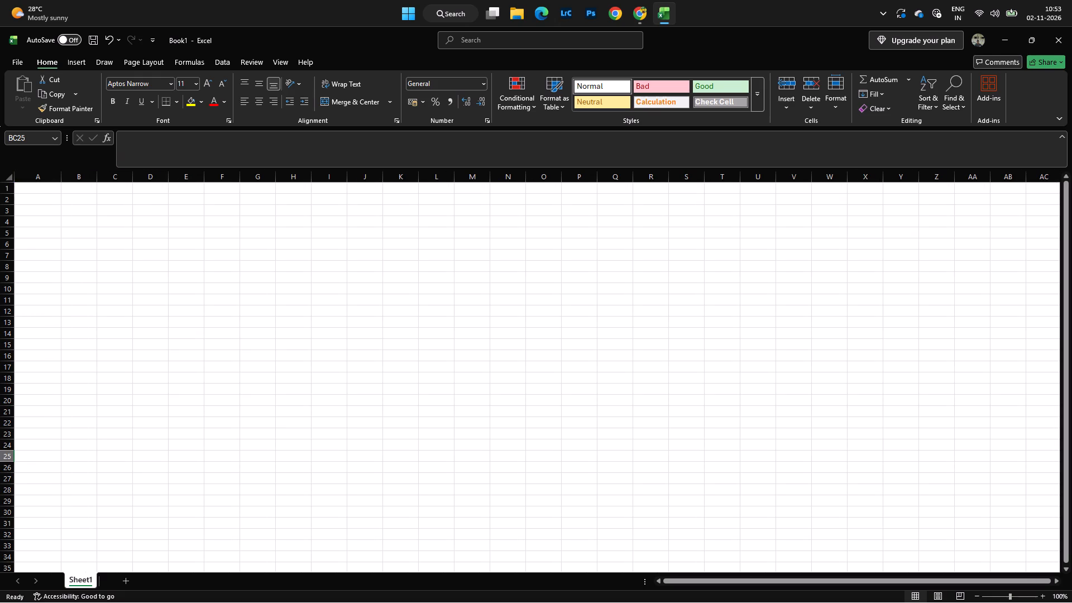
# Enter the headers S.NO in cell A3 and PRODUCT in cell B3.
pyautogui.click(41, 200)
pyautogui.click(40, 222)
pyautogui.click(40, 208)
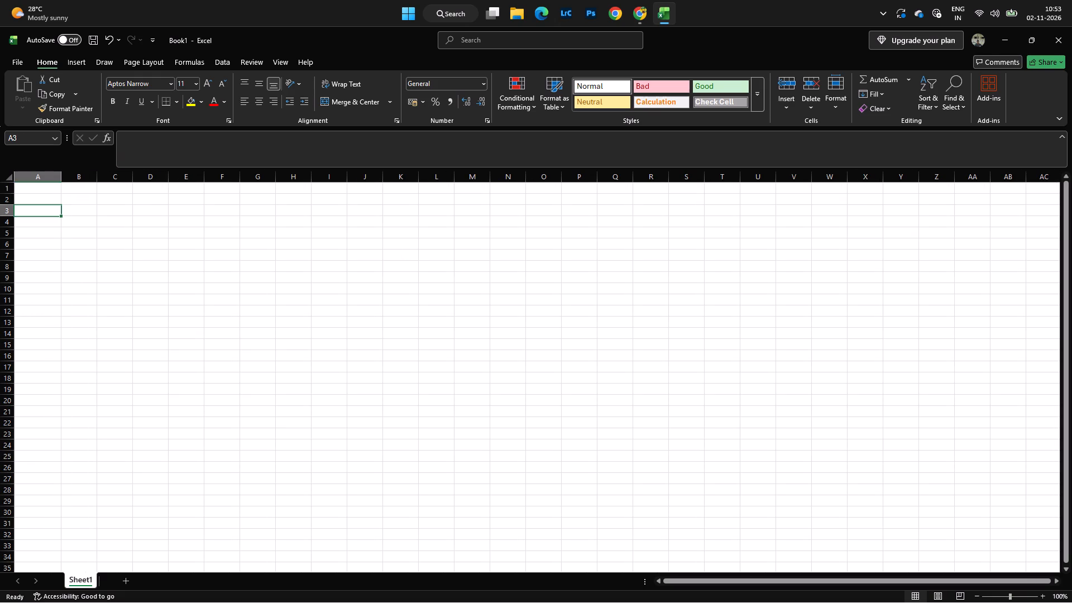
pyautogui.click(37, 195)
pyautogui.click(36, 205)
pyautogui.click(36, 213)
pyautogui.press('s')
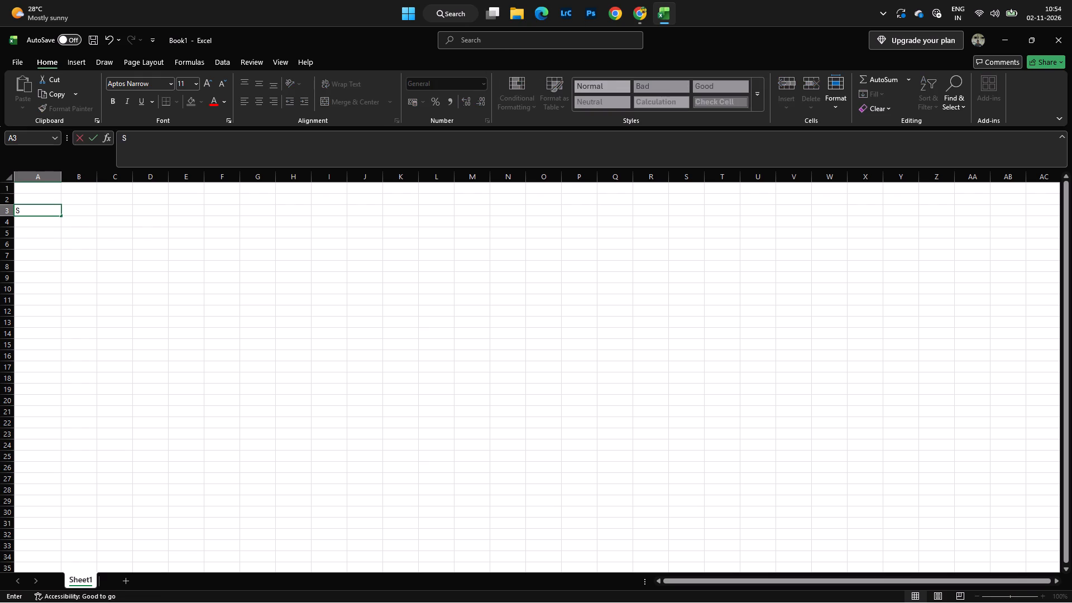
pyautogui.press('.')
pyautogui.write('NO')
pyautogui.press('Right')
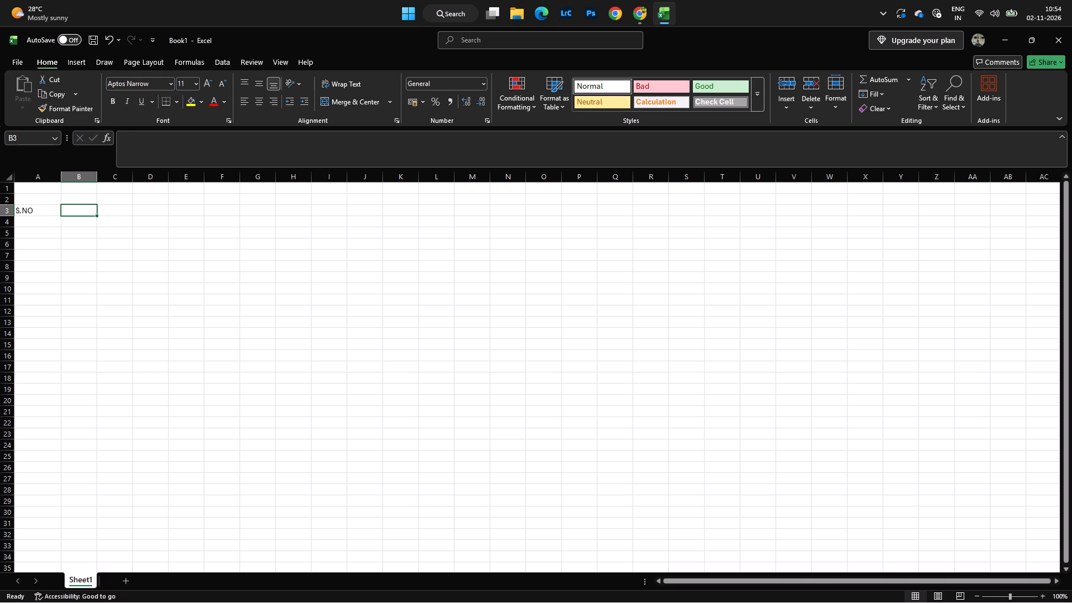
pyautogui.write('PRODUC')
pyautogui.write('T')
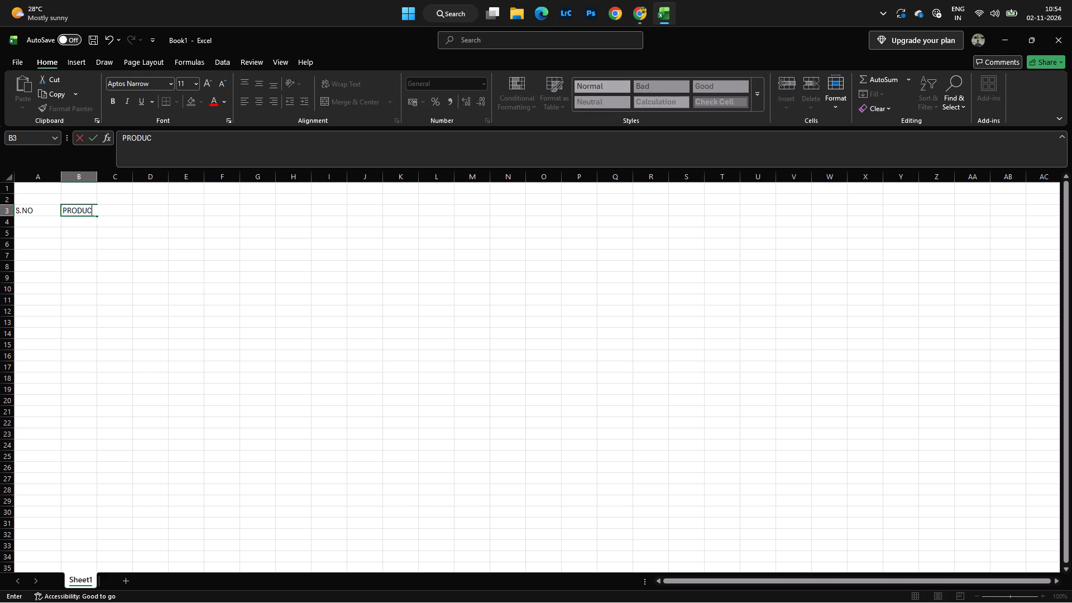
pyautogui.press('space')
# Widen column B to several times its default width to fit product names.
pyautogui.moveTo(97, 175); pyautogui.dragTo(145, 179)
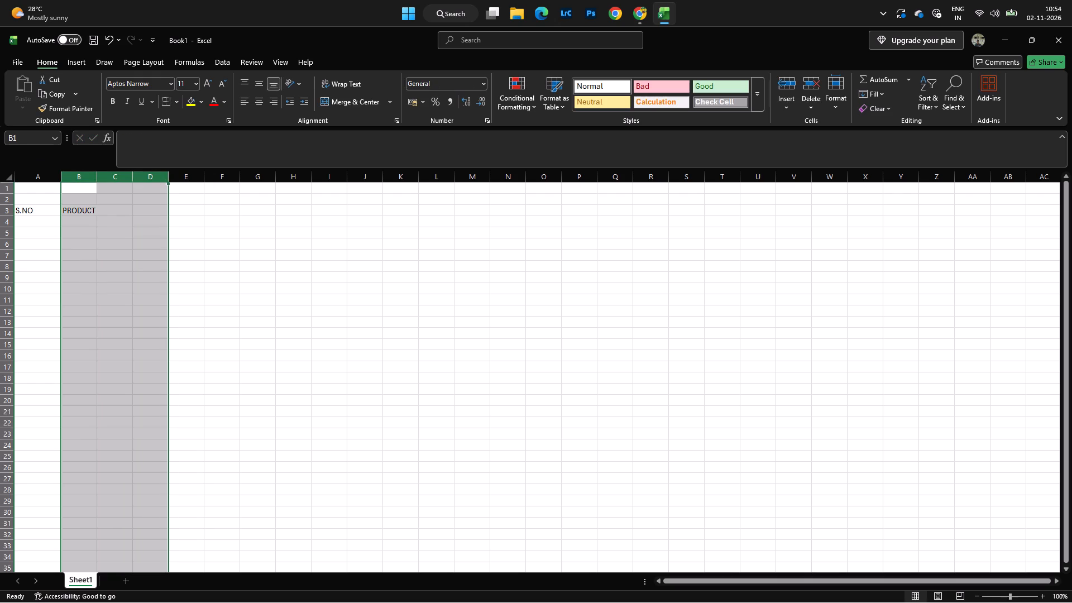
pyautogui.click(197, 232)
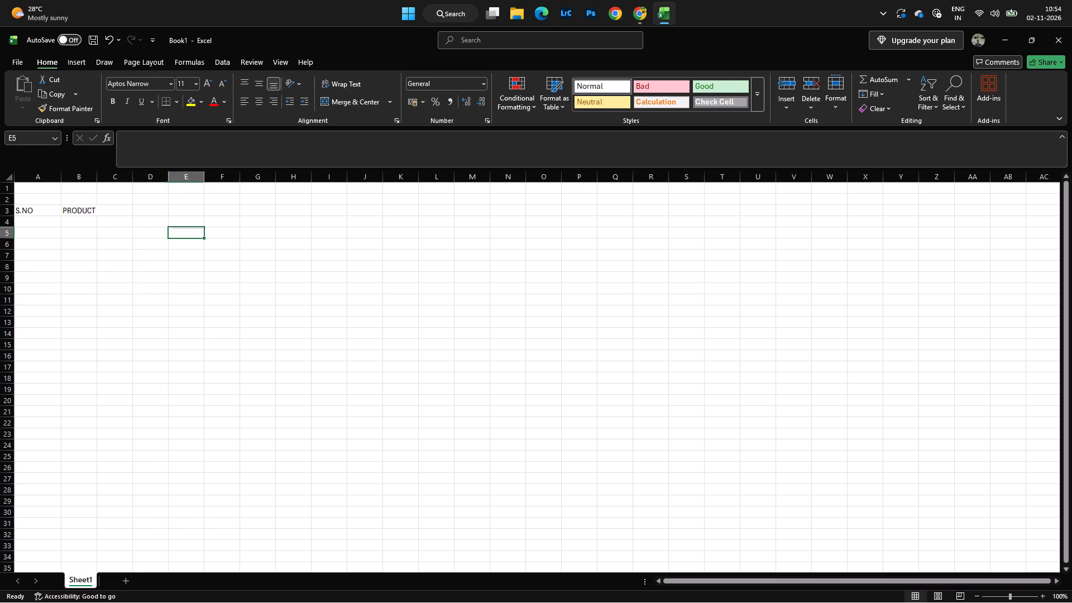
pyautogui.moveTo(96, 177); pyautogui.dragTo(192, 191)
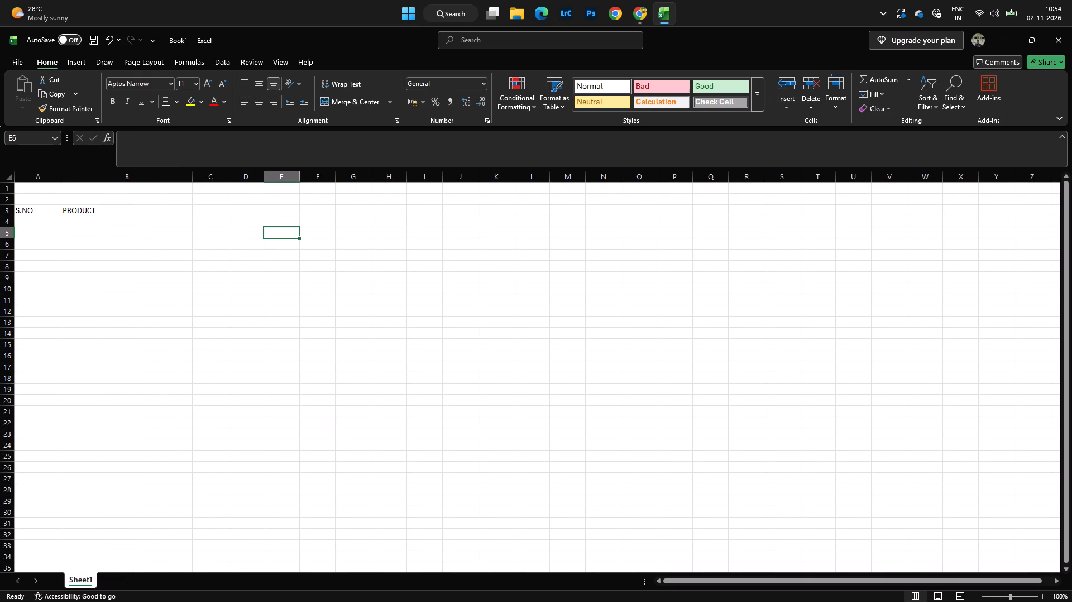
# Enter the header QTY in cell C3.
pyautogui.click(218, 209)
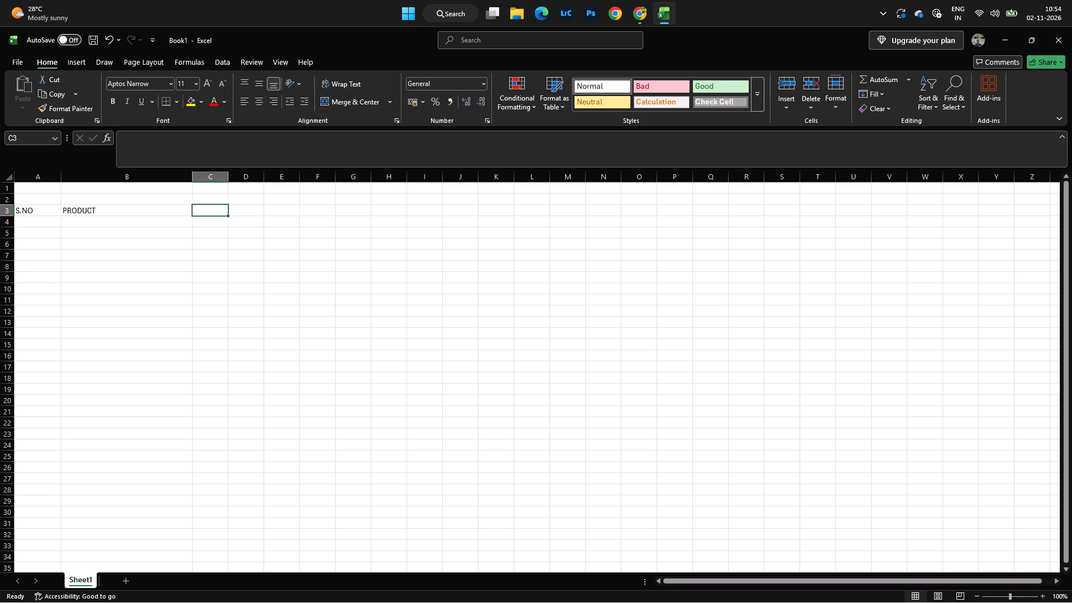
pyautogui.press('q')
pyautogui.write('TY')
pyautogui.press('Return')
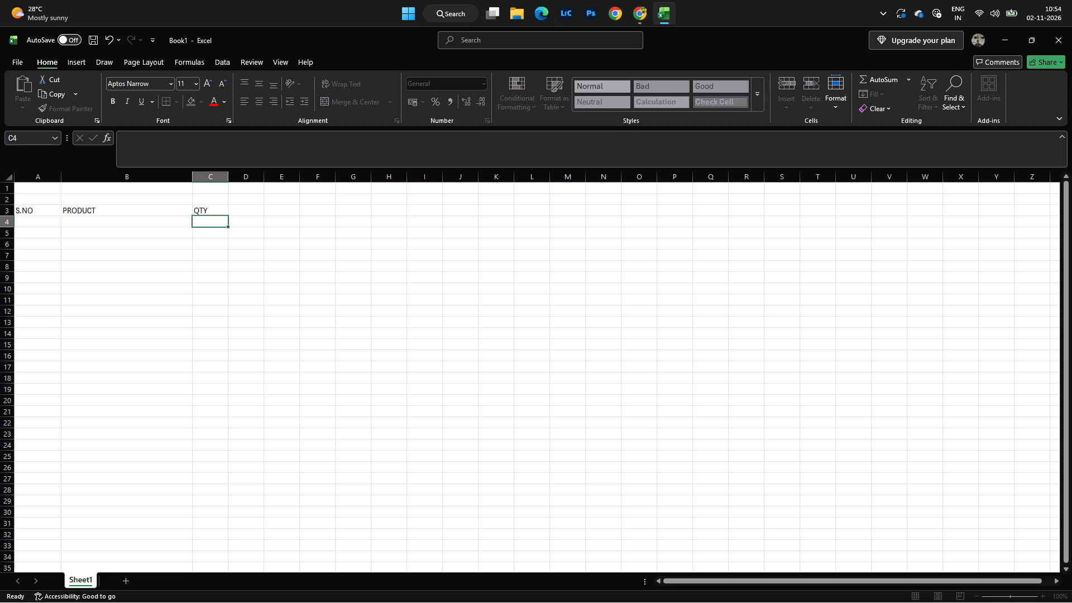
# Fill the header cells A3 to C3 with yellow.
pyautogui.click(45, 227)
pyautogui.moveTo(33, 210); pyautogui.dragTo(204, 218)
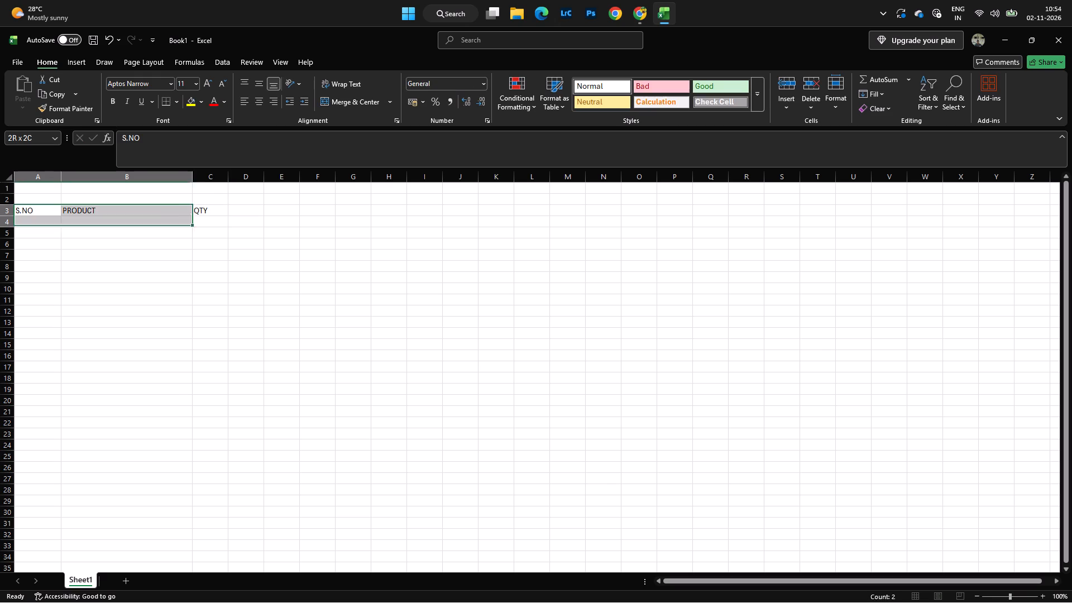
pyautogui.moveTo(204, 218); pyautogui.dragTo(219, 210)
pyautogui.click(190, 99)
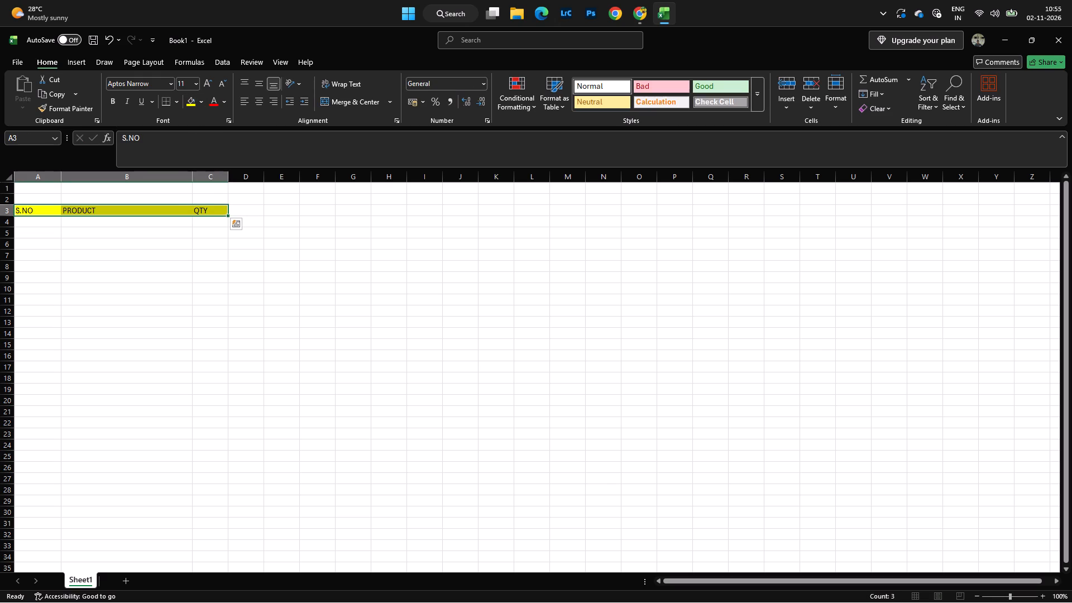
pyautogui.click(197, 311)
# Number the rows 1 to 13 in cells A4 to A16 as a fill series.
pyautogui.click(39, 223)
pyautogui.press('1')
pyautogui.press('Return')
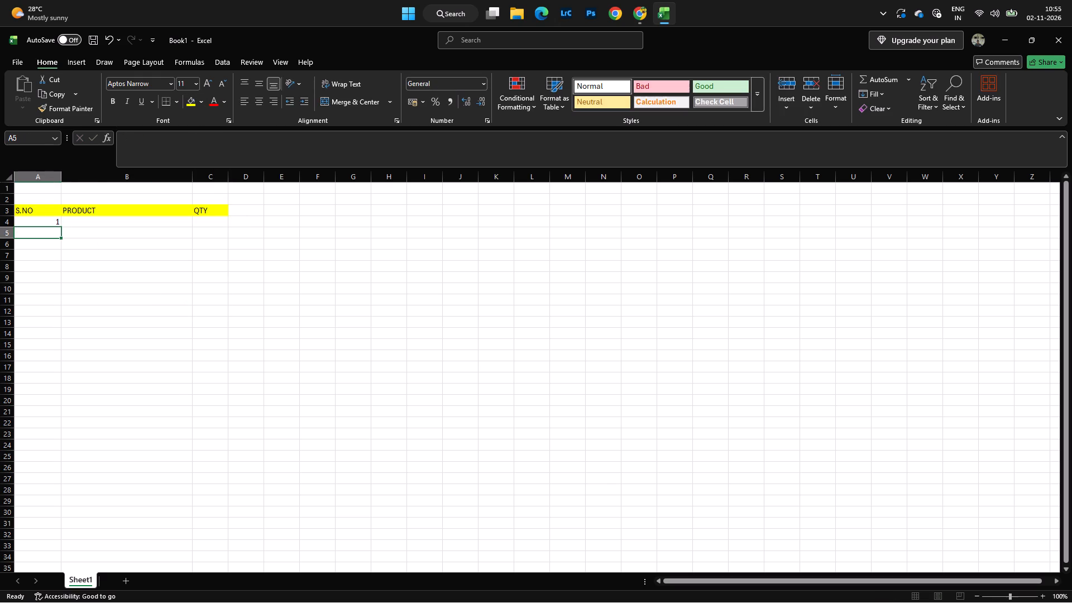
pyautogui.click(27, 221)
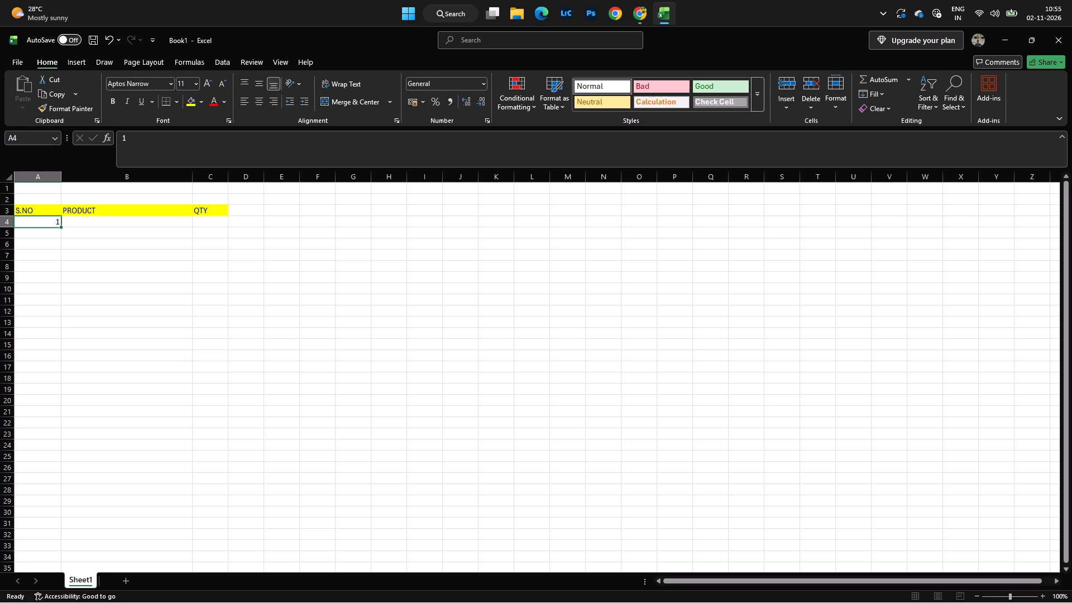
pyautogui.moveTo(61, 226); pyautogui.dragTo(61, 365)
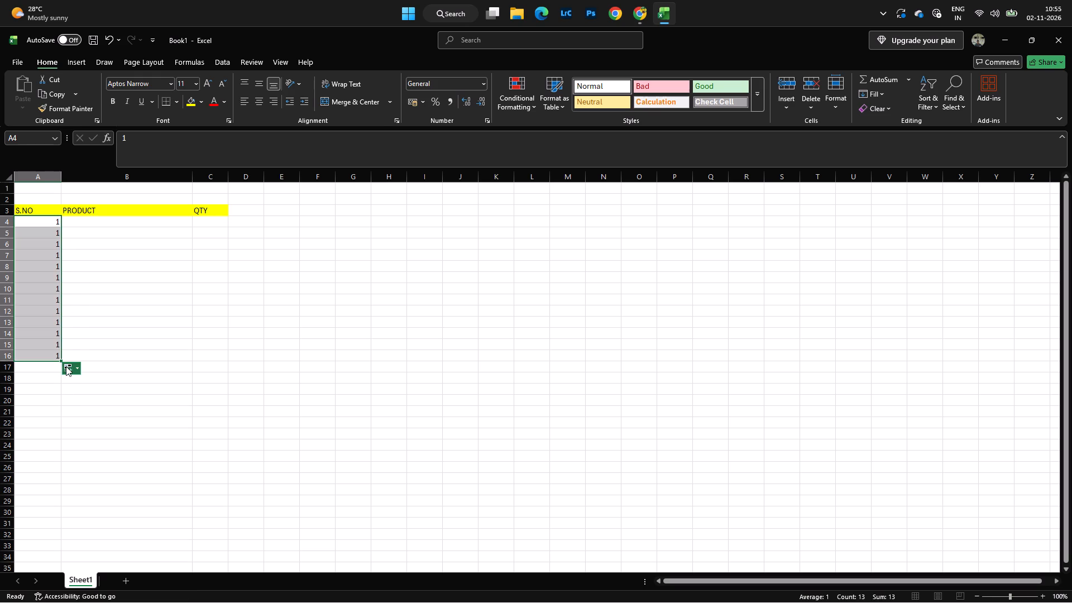
pyautogui.click(66, 366)
pyautogui.click(99, 396)
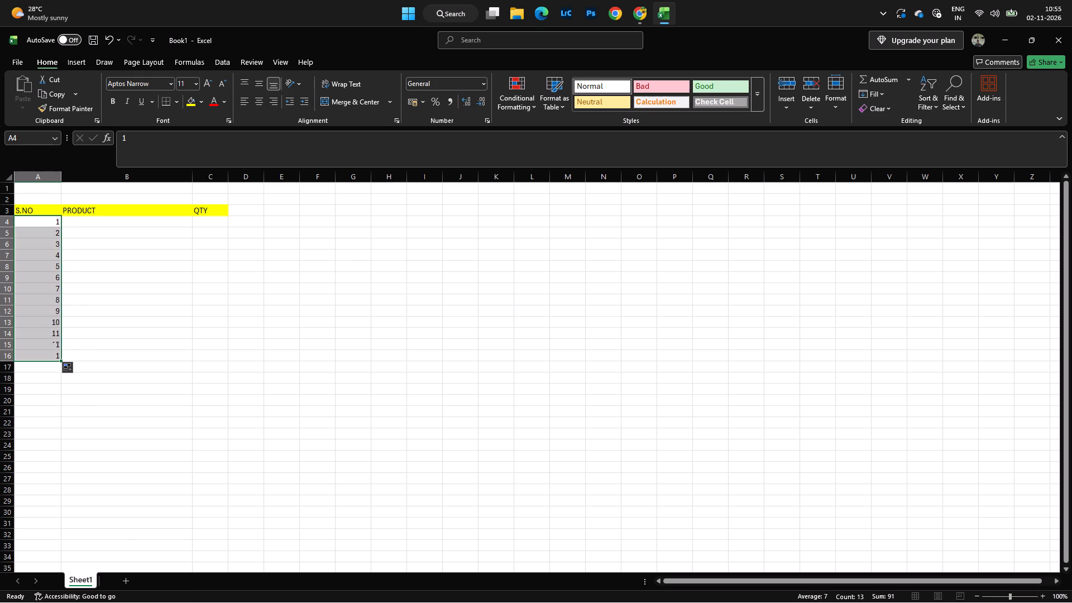
pyautogui.click(131, 338)
# Enter the product name Dr Jeevamitra 5ltr in cell B4.
pyautogui.click(91, 224)
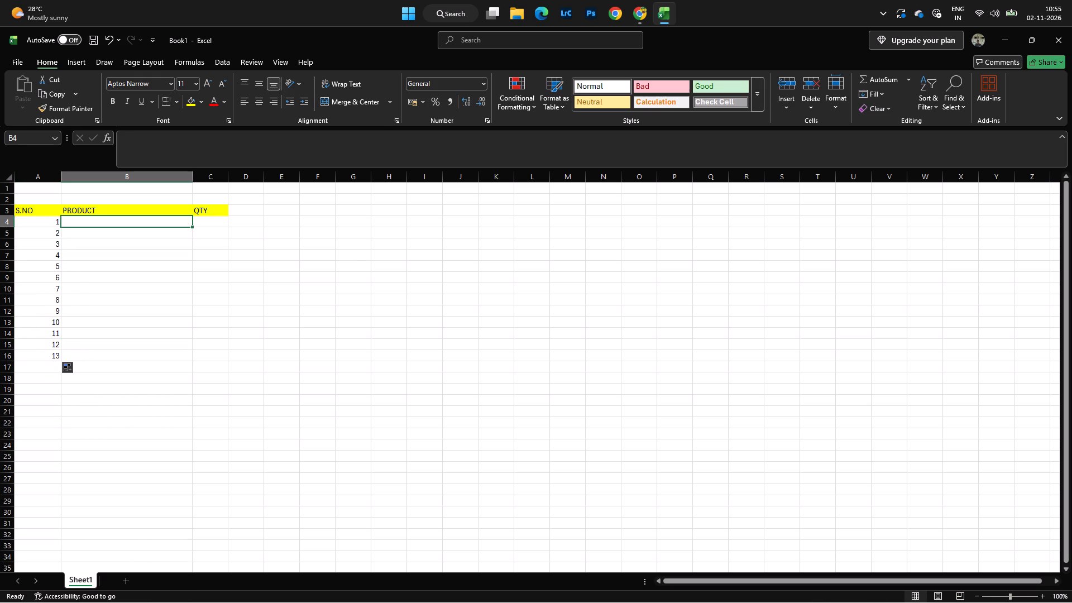
pyautogui.write('DE')
pyautogui.press('BackSpace')
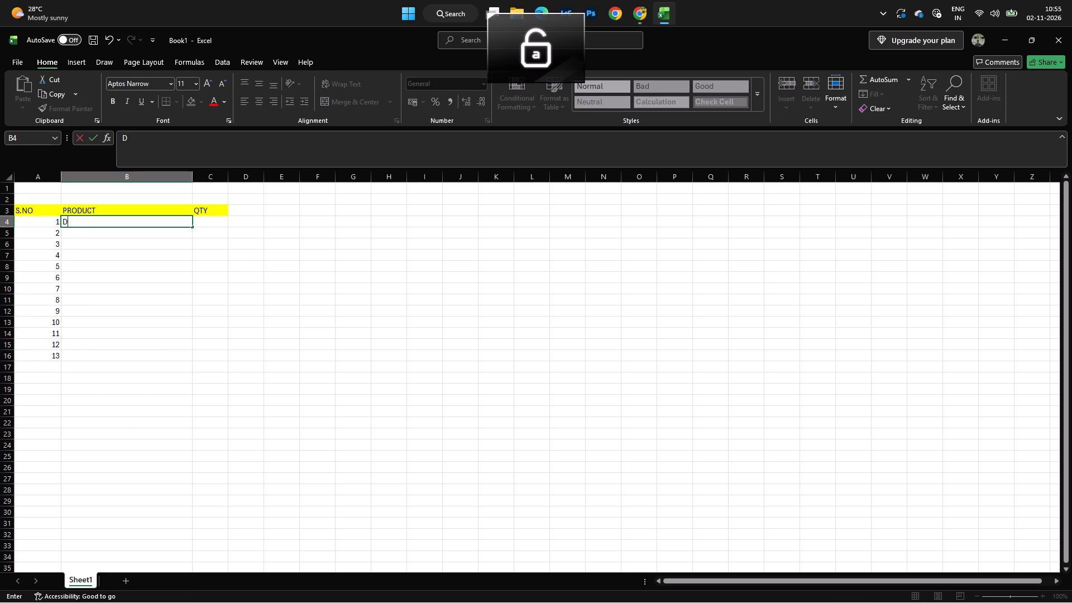
pyautogui.write('r')
pyautogui.press('space')
pyautogui.hotkey('shift', 'j')
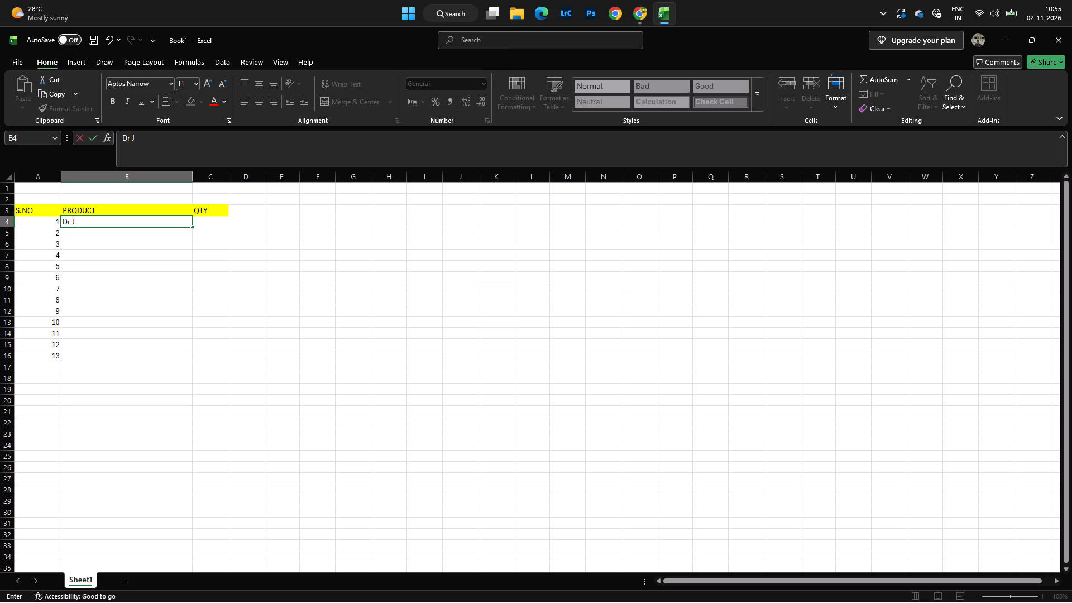
pyautogui.write('eeva')
pyautogui.write('mitra')
pyautogui.press('space')
pyautogui.hotkey('shift', '%')
pyautogui.press('BackSpace')
pyautogui.press('5')
pyautogui.press('l')
pyautogui.write('tr')
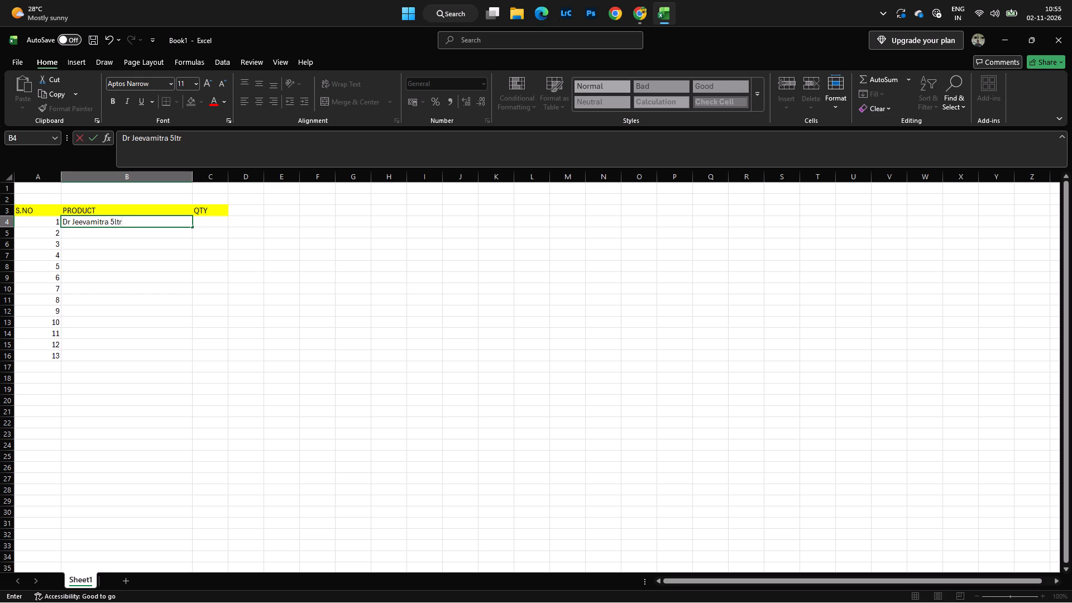
pyautogui.press('Return')
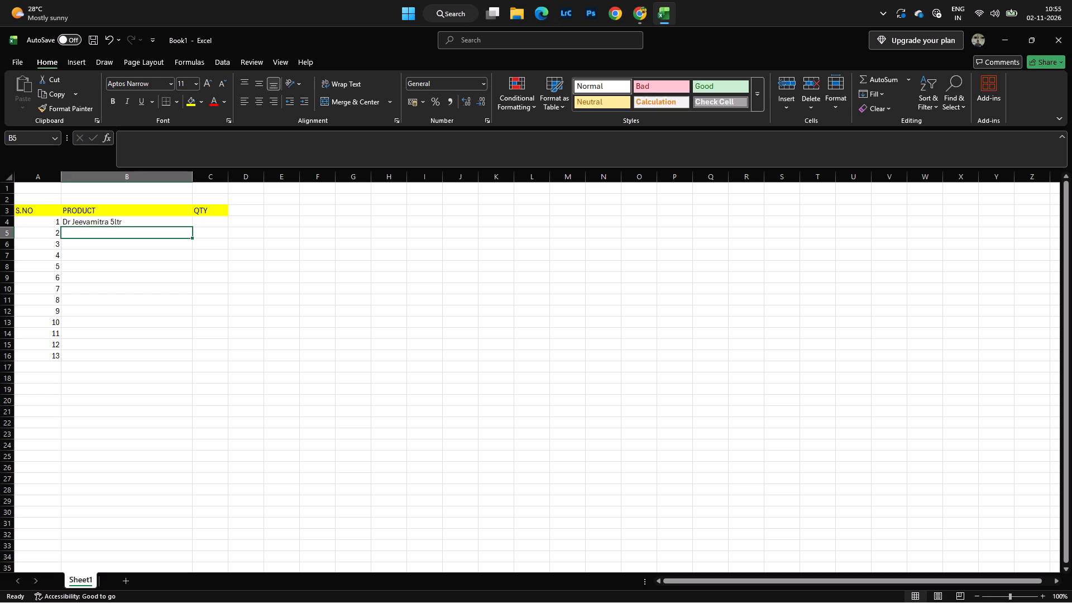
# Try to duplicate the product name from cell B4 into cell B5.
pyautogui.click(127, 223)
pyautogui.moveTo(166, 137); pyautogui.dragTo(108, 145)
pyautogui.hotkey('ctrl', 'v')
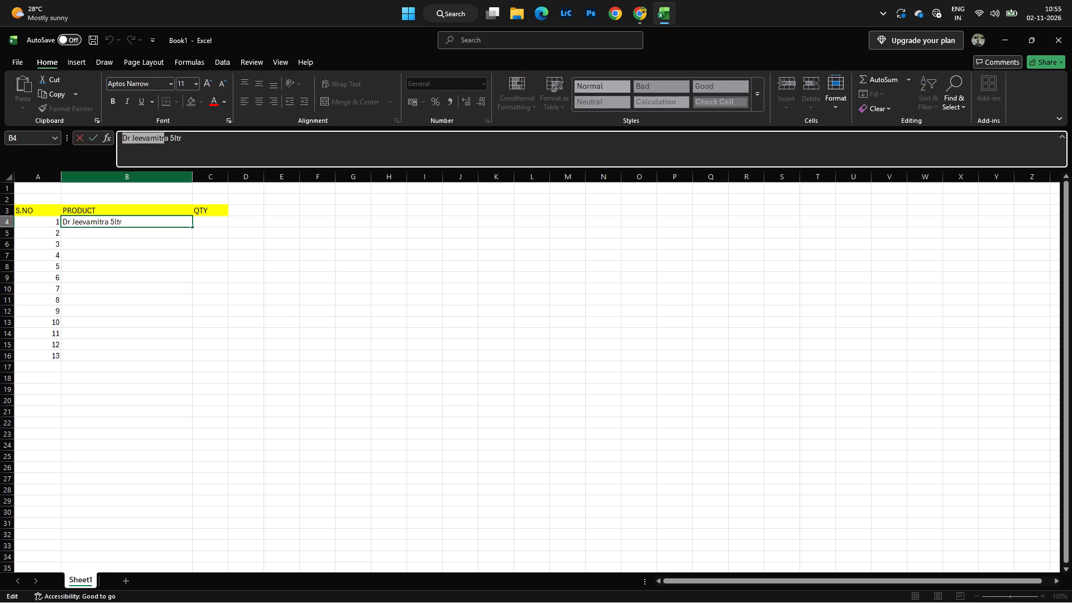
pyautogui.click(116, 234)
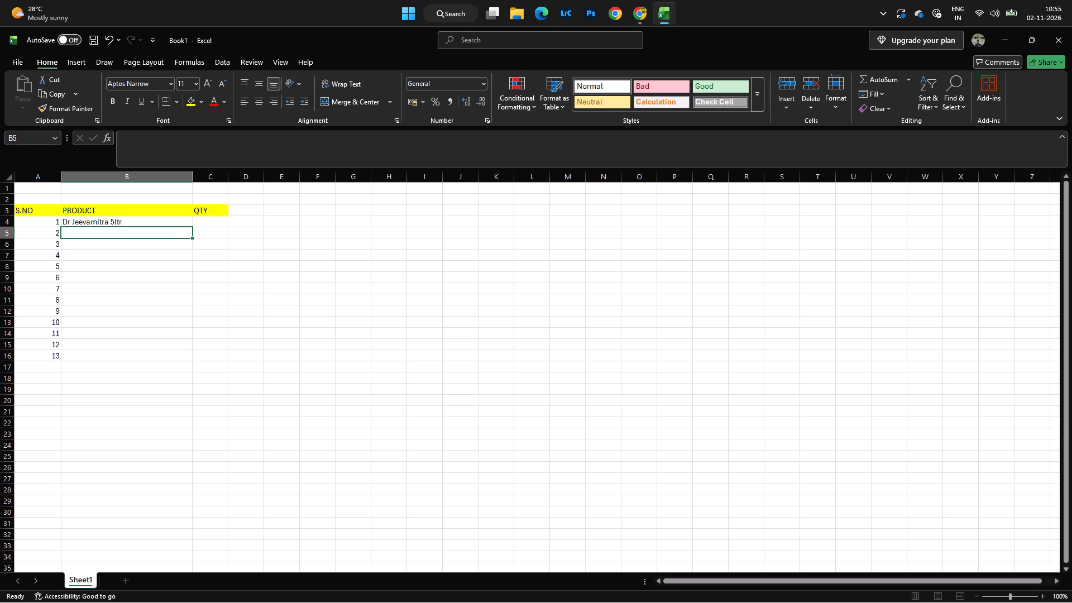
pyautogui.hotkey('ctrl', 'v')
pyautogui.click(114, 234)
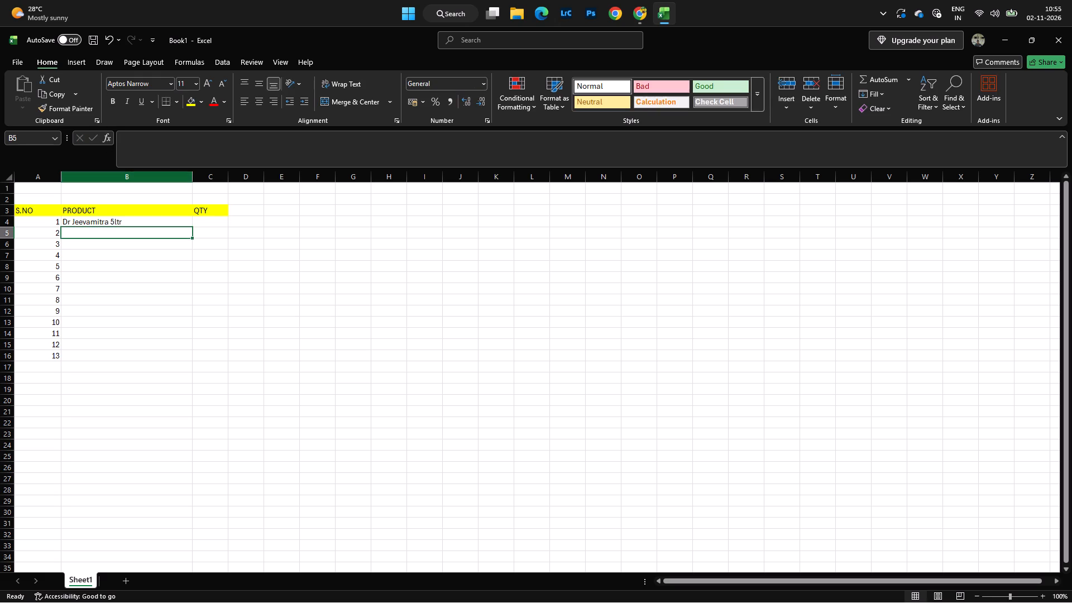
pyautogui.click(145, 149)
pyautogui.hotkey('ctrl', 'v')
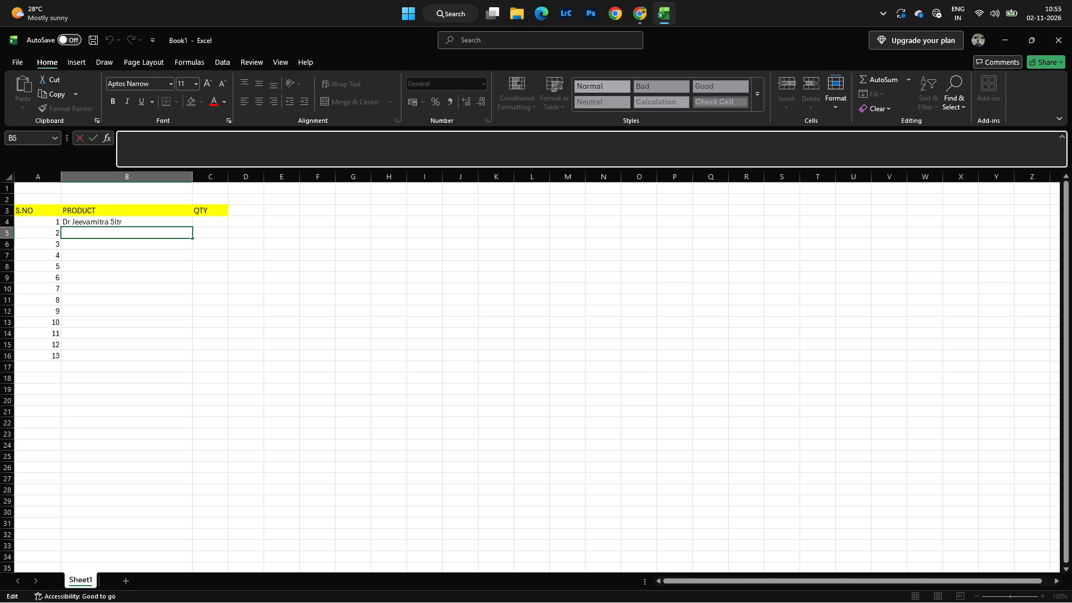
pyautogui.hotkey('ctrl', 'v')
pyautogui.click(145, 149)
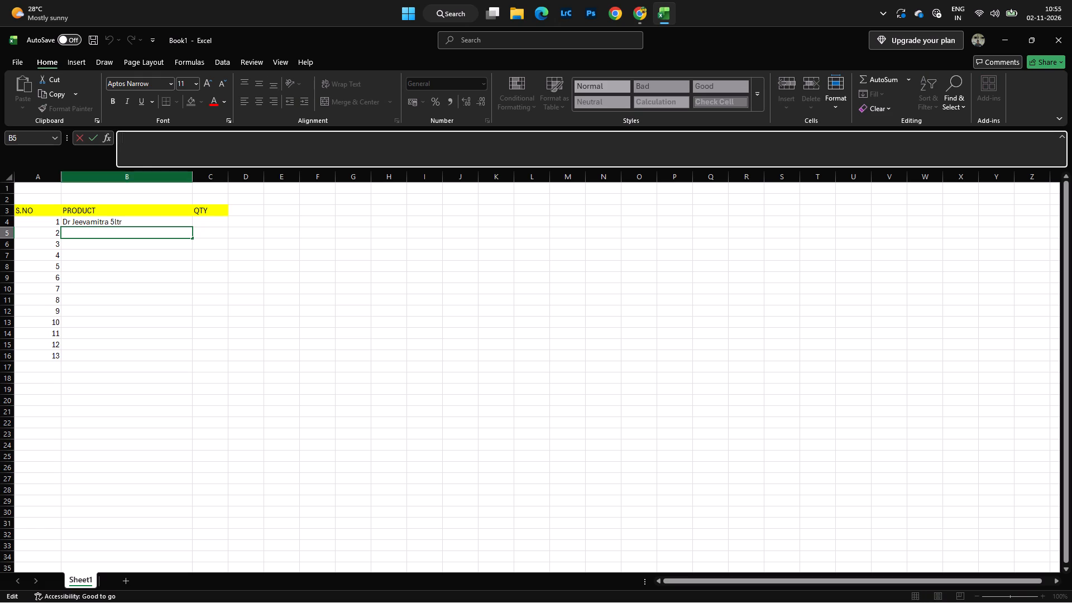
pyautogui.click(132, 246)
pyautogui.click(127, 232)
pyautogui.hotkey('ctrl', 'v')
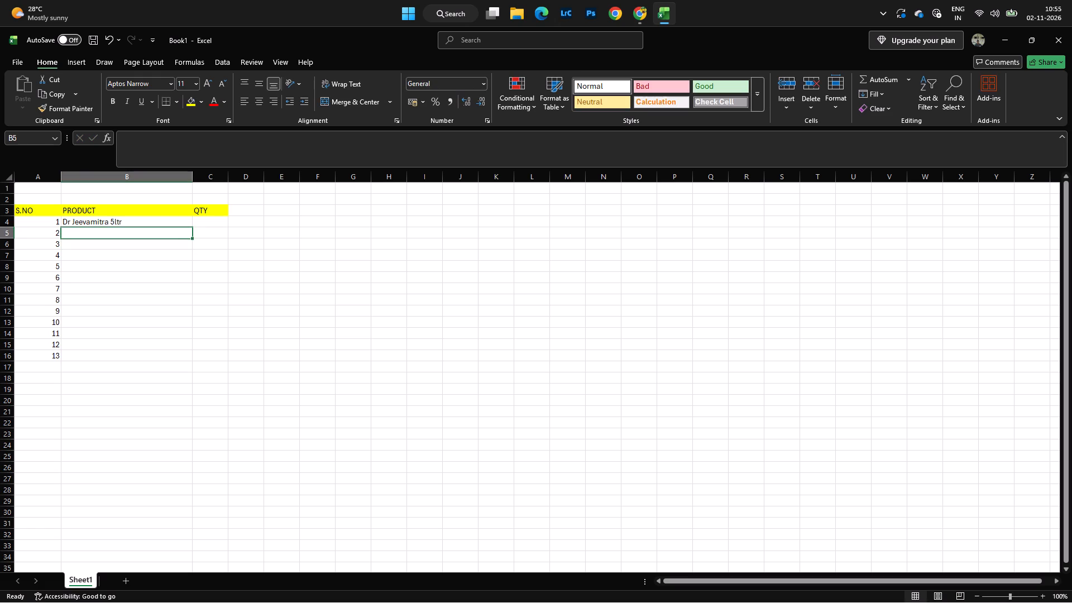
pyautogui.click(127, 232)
# Copy the product name from B4 into B5 and change the copy to Dr Jeevamitra 1ltr.
pyautogui.click(127, 219)
pyautogui.hotkey('ctrl', 'c')
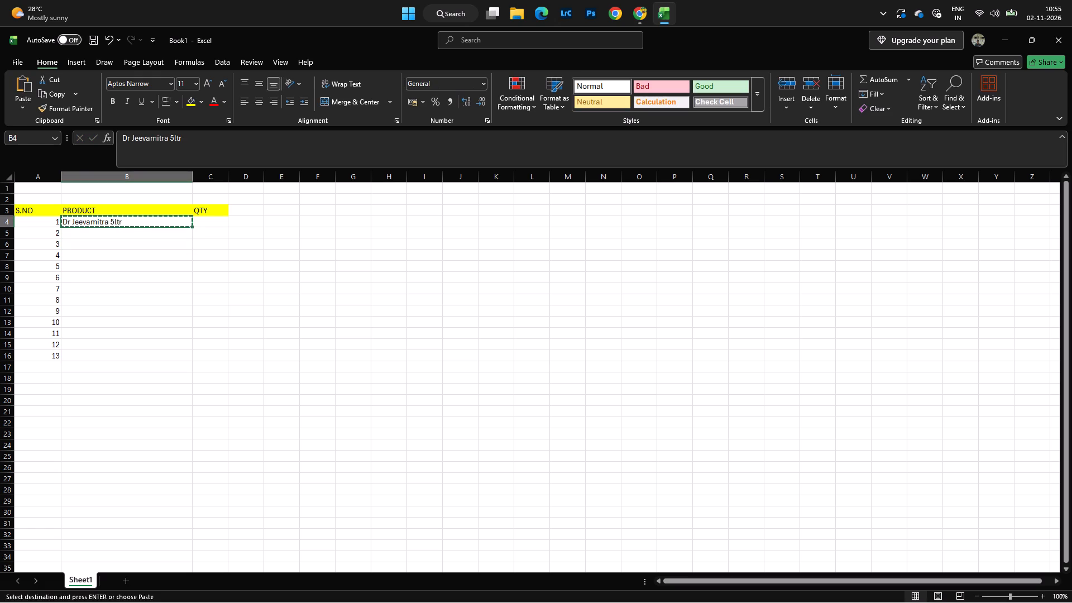
pyautogui.click(126, 233)
pyautogui.hotkey('ctrl', 'v')
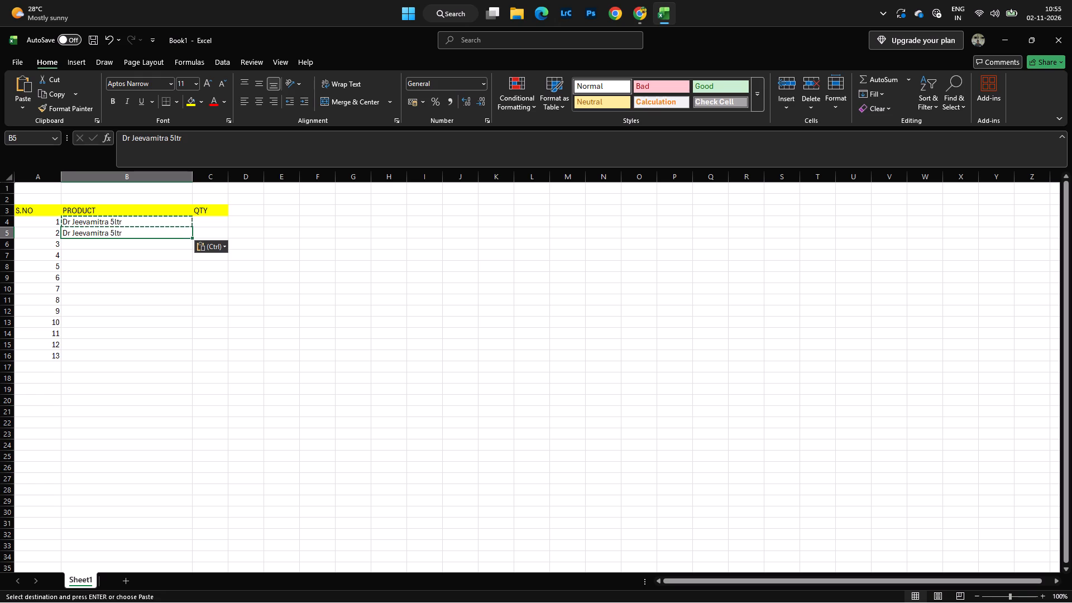
pyautogui.click(173, 138)
pyautogui.press('BackSpace')
pyautogui.press('1')
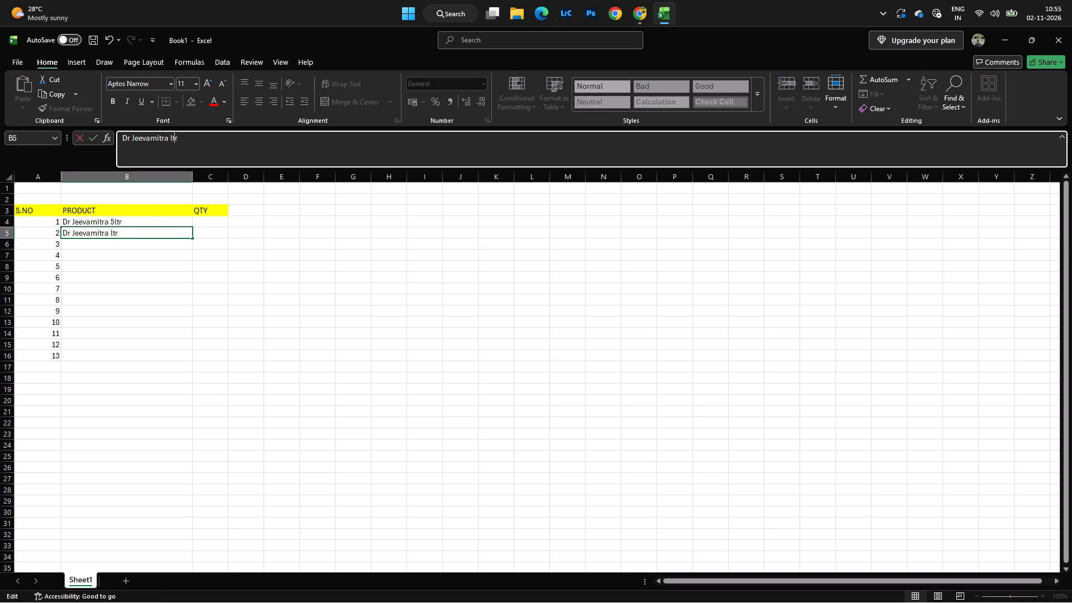
pyautogui.click(126, 243)
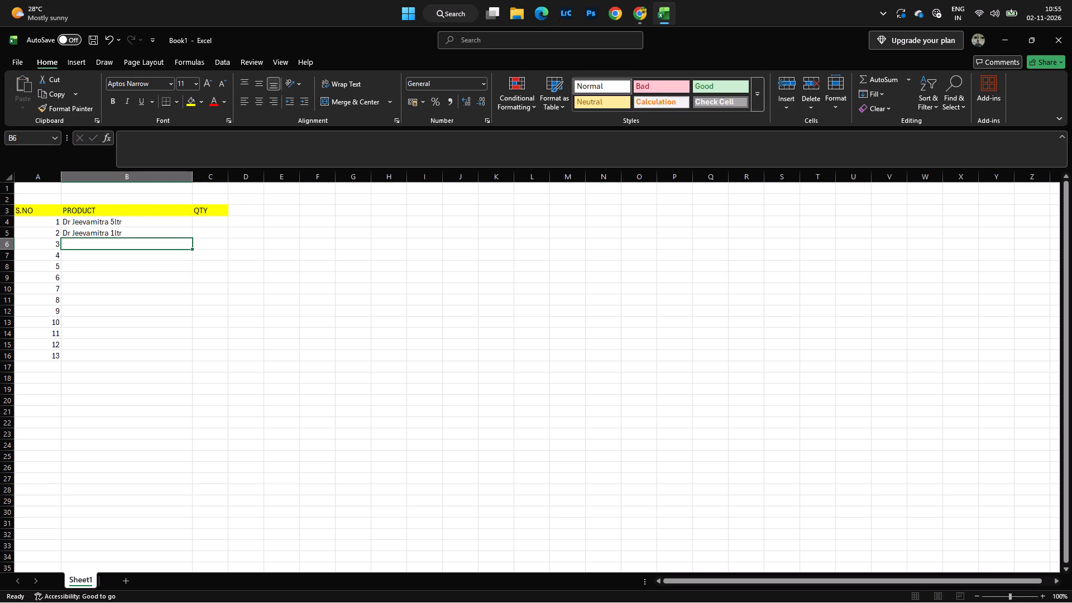
# Enter the product name Dr Pashumitra 5ltr in cell B6.
pyautogui.write('Dr')
pyautogui.press('space')
pyautogui.write('Pa')
pyautogui.write('shu')
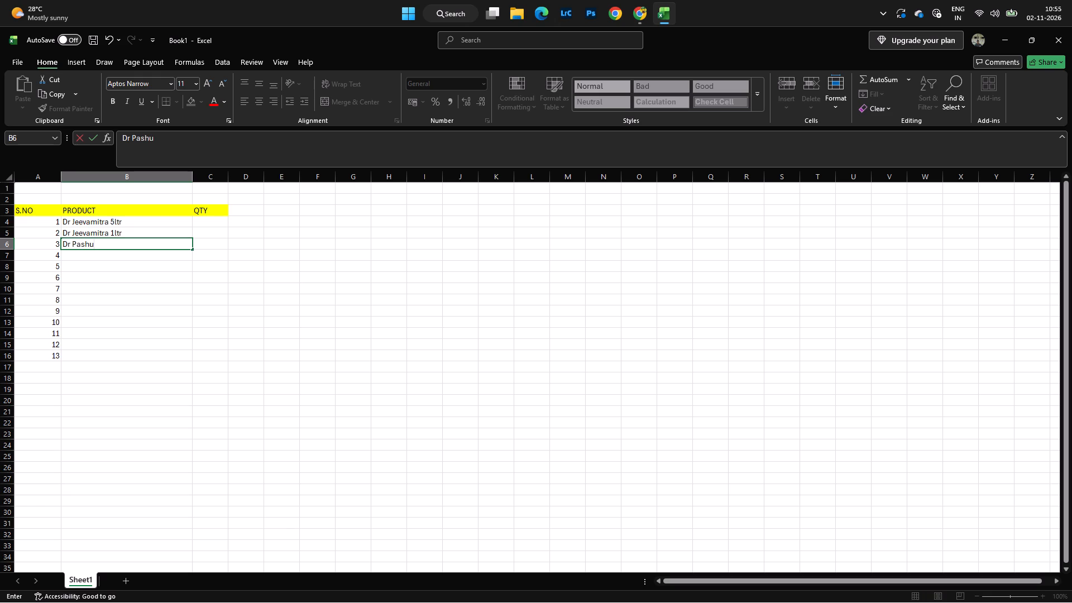
pyautogui.write('mitra')
pyautogui.press('space')
pyautogui.press('5')
pyautogui.press('l')
pyautogui.write('tr')
pyautogui.press('Return')
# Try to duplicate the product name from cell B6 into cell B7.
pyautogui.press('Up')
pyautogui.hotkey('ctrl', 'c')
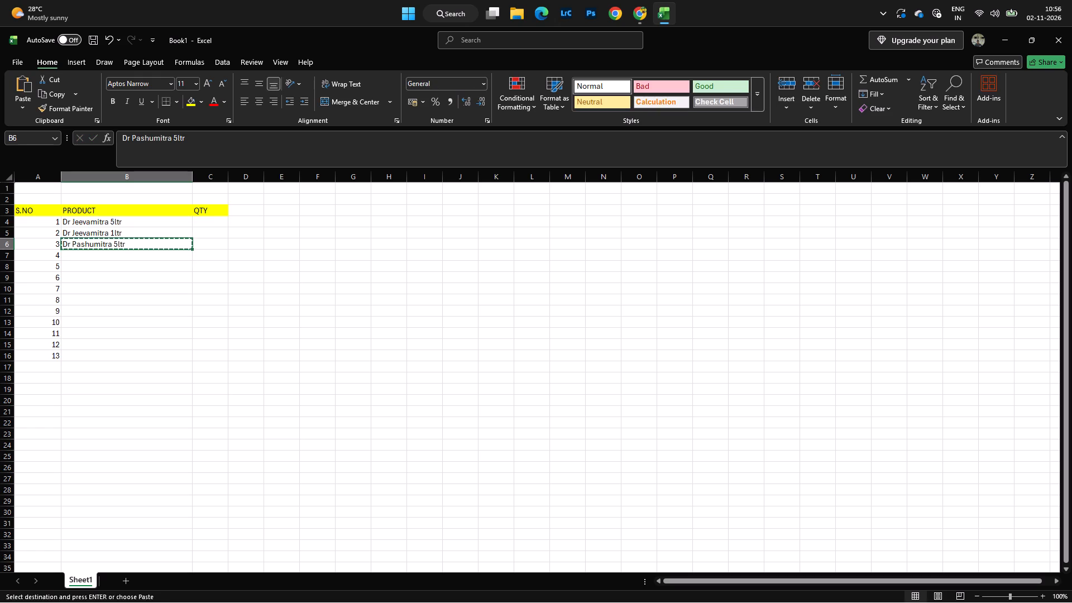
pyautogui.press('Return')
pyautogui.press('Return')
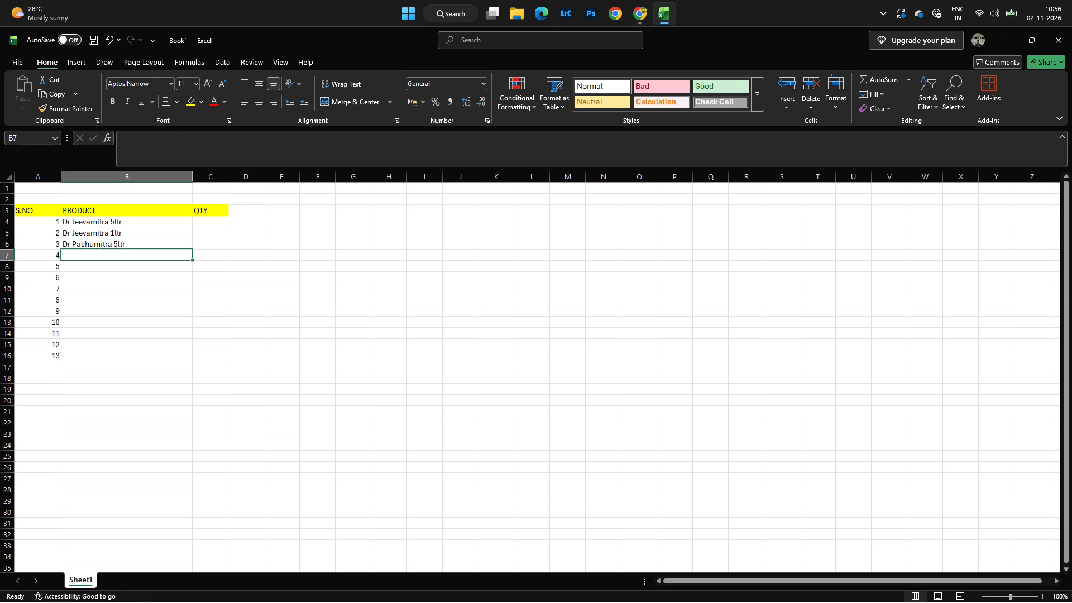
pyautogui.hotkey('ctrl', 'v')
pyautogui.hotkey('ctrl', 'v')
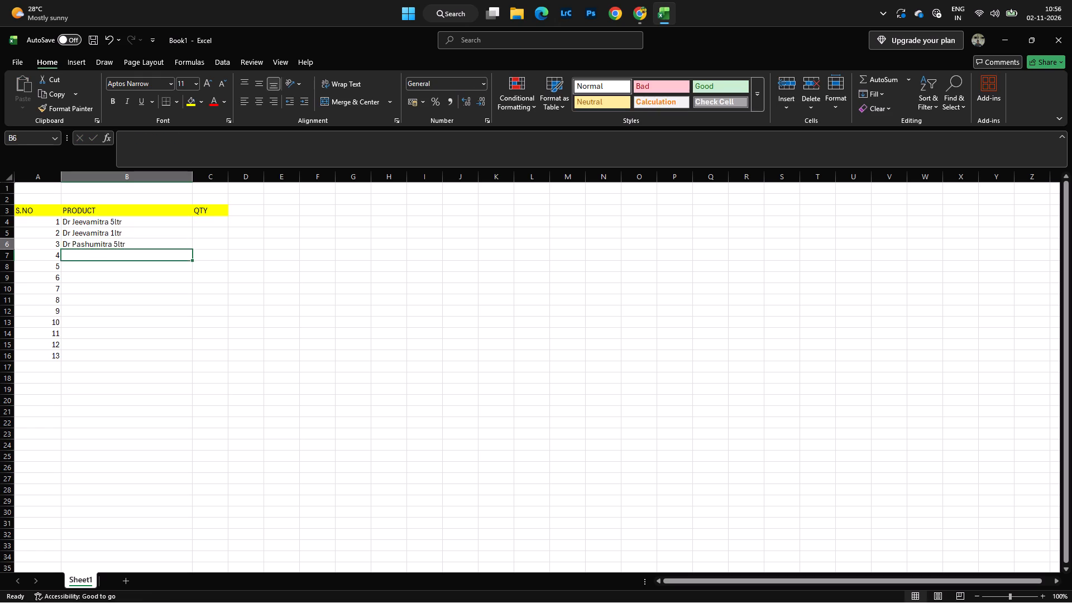
# Copy the product name from B6 into B7 and change the copy to Dr Pashumitra 1ltr.
pyautogui.click(113, 243)
pyautogui.hotkey('ctrl', 'c')
pyautogui.click(111, 256)
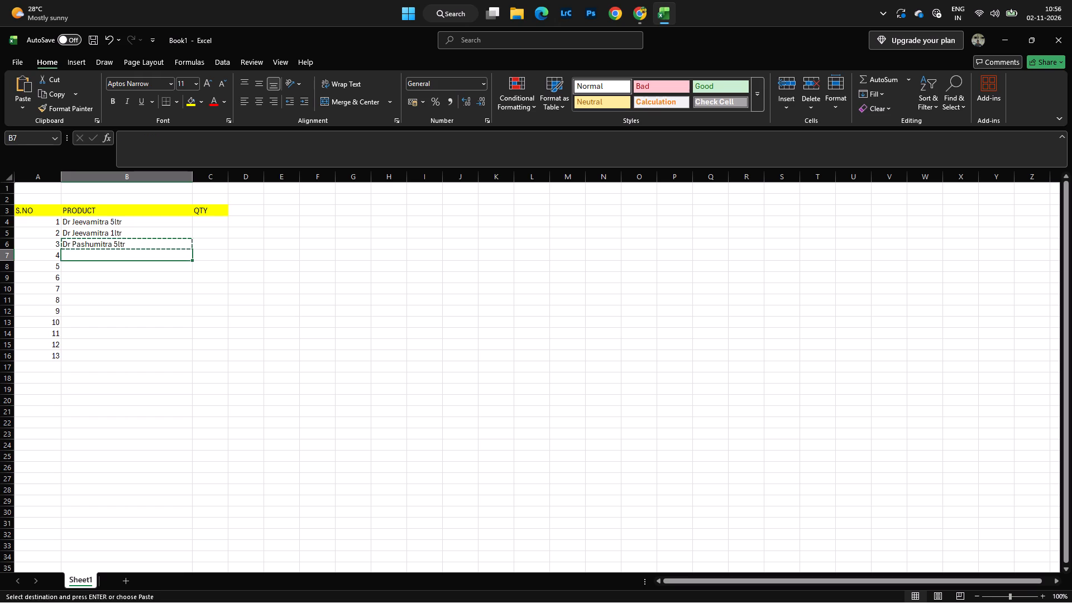
pyautogui.hotkey('ctrl', 'v')
pyautogui.click(176, 137)
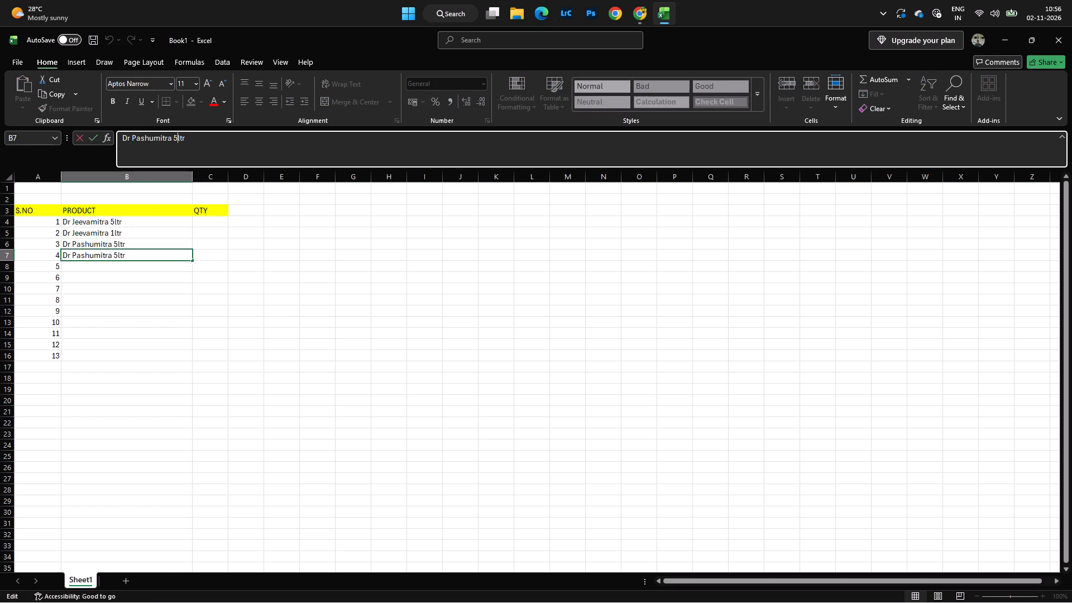
pyautogui.press('BackSpace')
pyautogui.press('1')
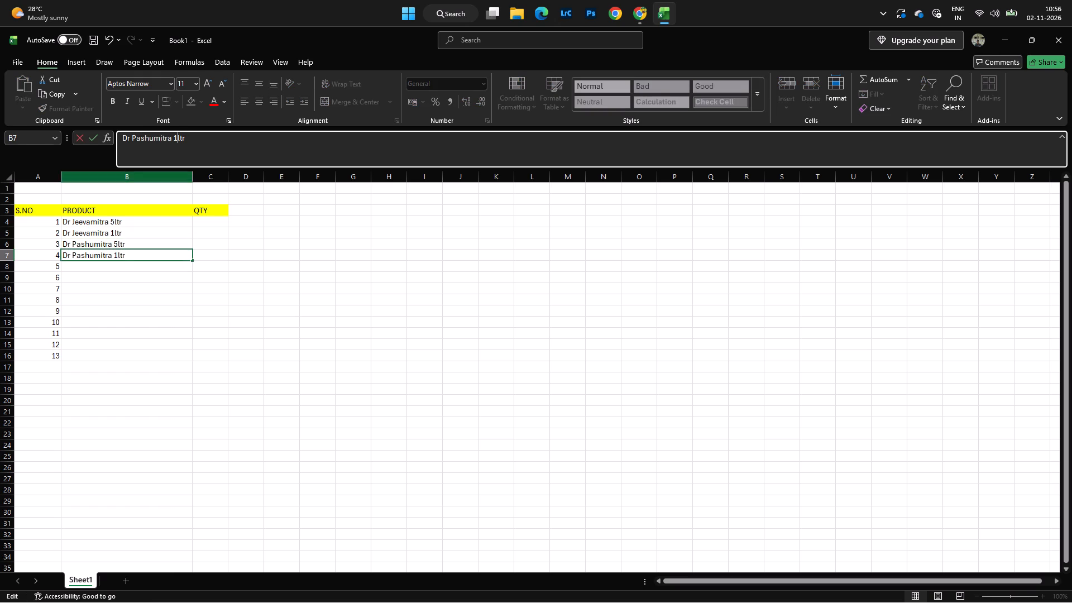
pyautogui.click(110, 272)
# Enter the product name Control CRD 5ltr in cell B8.
pyautogui.click(107, 264)
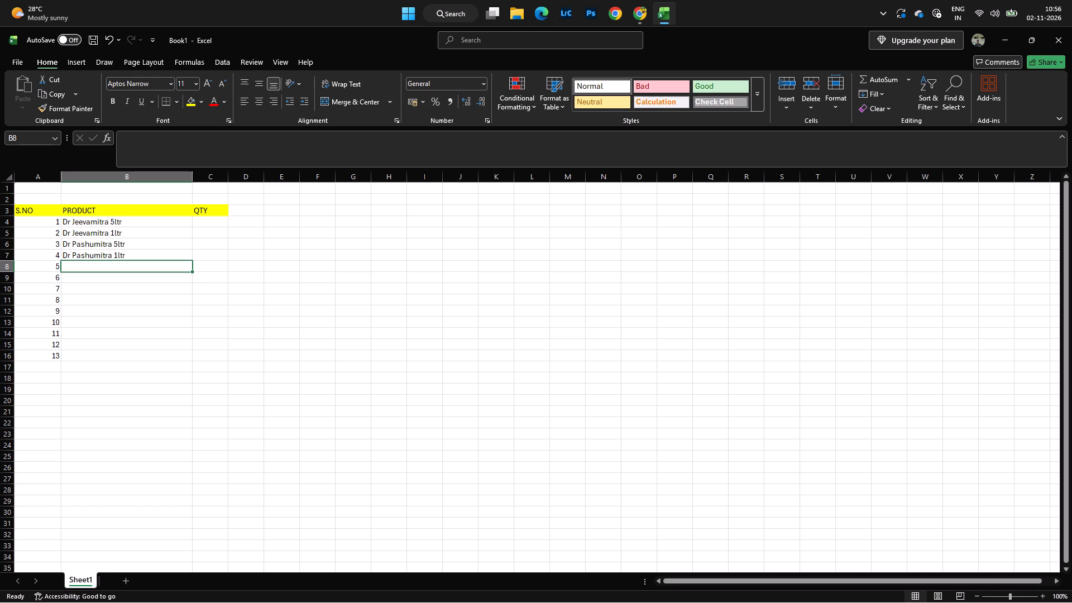
pyautogui.write('Control CRD')
pyautogui.press('space')
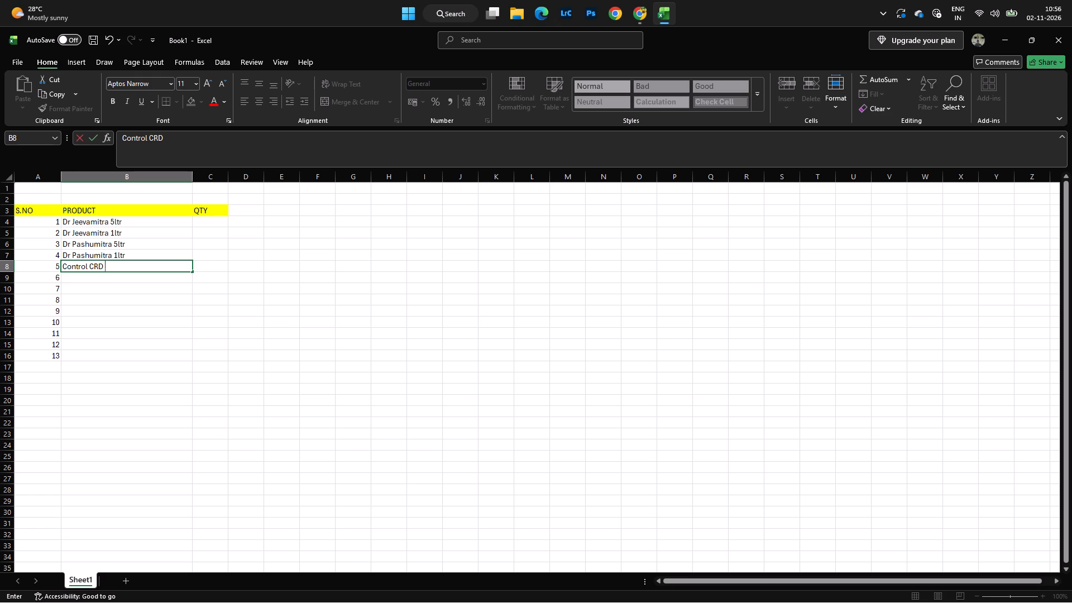
pyautogui.press('5')
pyautogui.press('l')
pyautogui.write('tr')
pyautogui.press('Return')
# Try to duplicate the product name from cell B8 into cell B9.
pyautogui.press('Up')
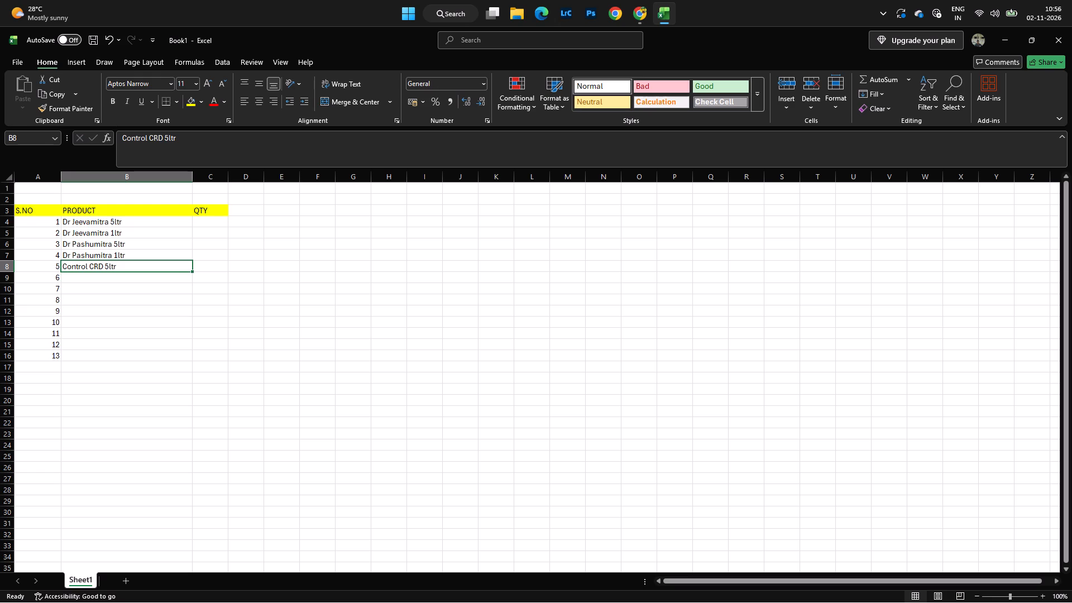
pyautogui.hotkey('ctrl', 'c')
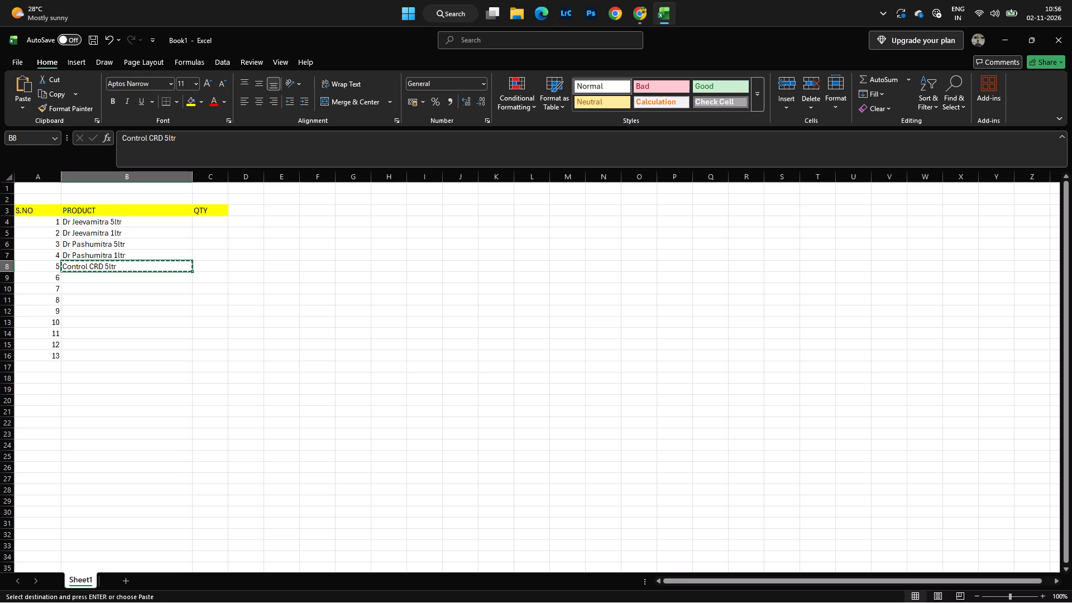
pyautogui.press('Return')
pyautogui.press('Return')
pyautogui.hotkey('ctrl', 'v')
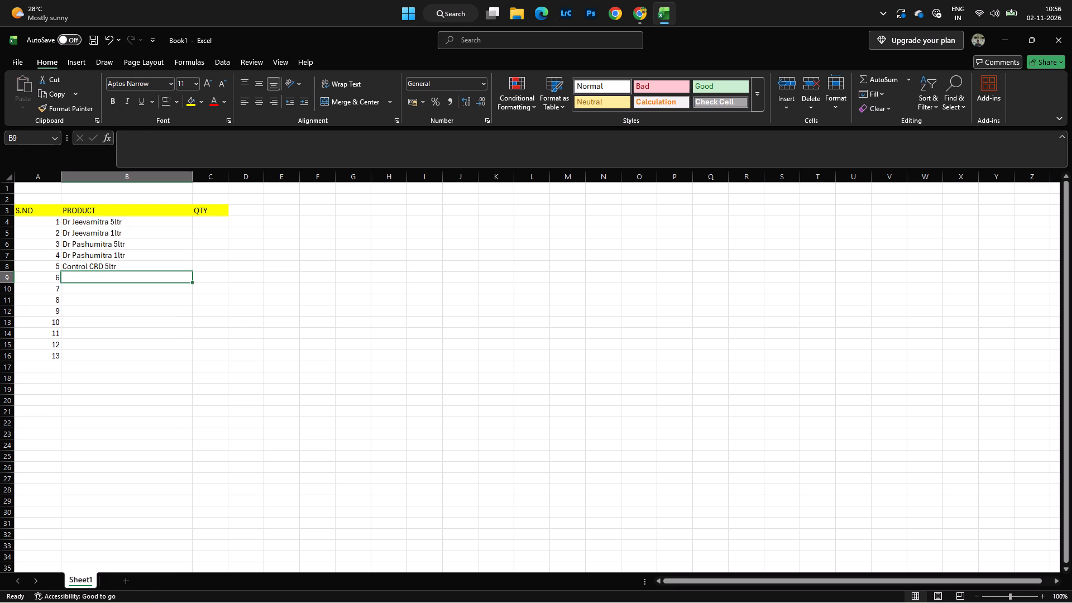
# Copy the product name from B8 into B9 and change the copy to Control CRD 1ltr.
pyautogui.click(99, 265)
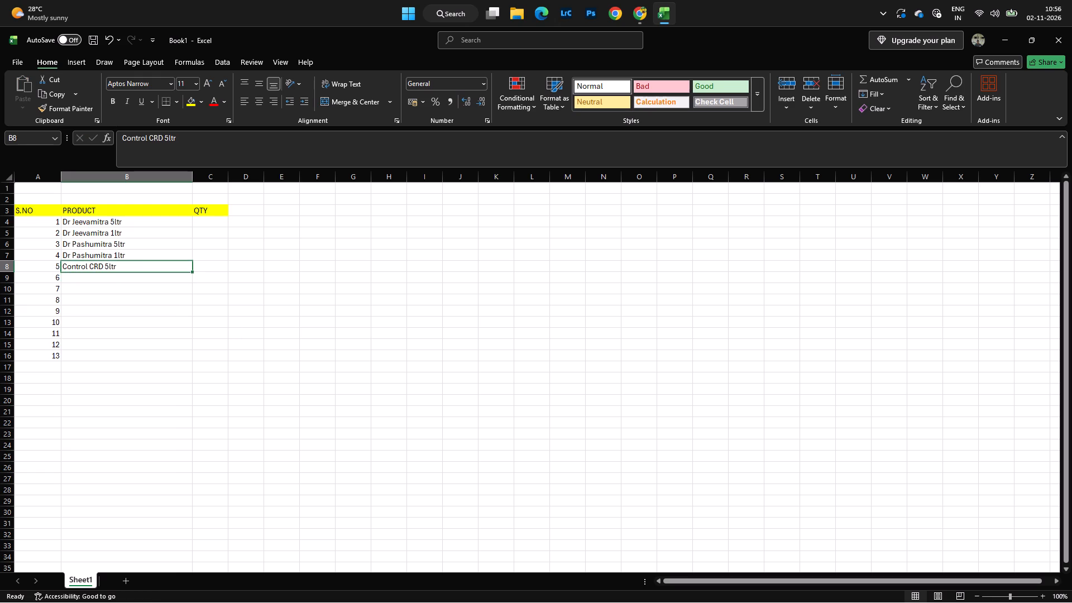
pyautogui.hotkey('ctrl', 'c')
pyautogui.click(90, 277)
pyautogui.hotkey('ctrl', 'v')
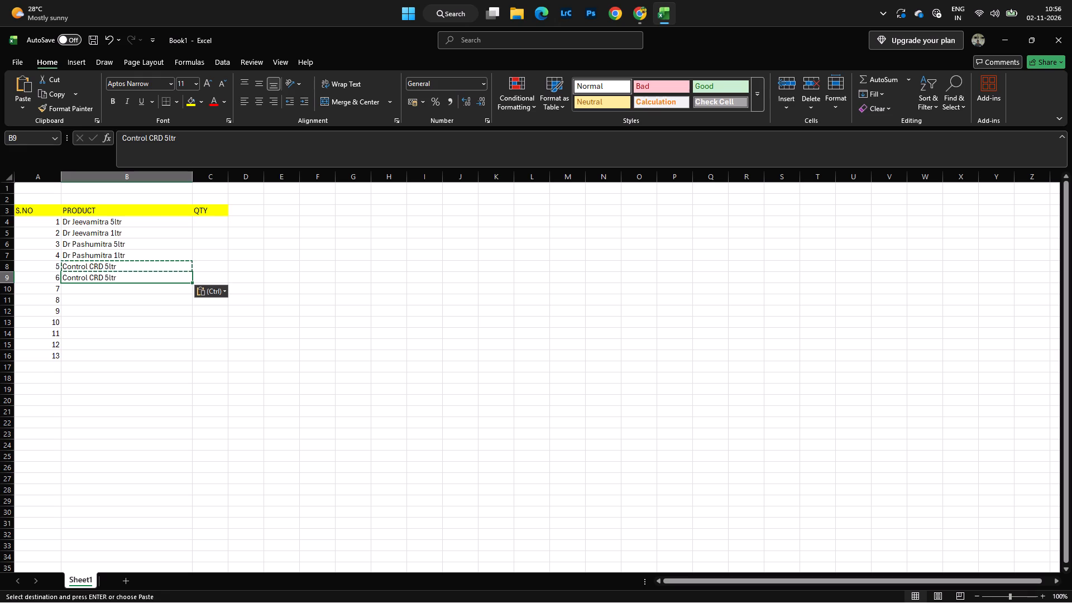
pyautogui.click(166, 138)
pyautogui.press('Right')
pyautogui.press('BackSpace')
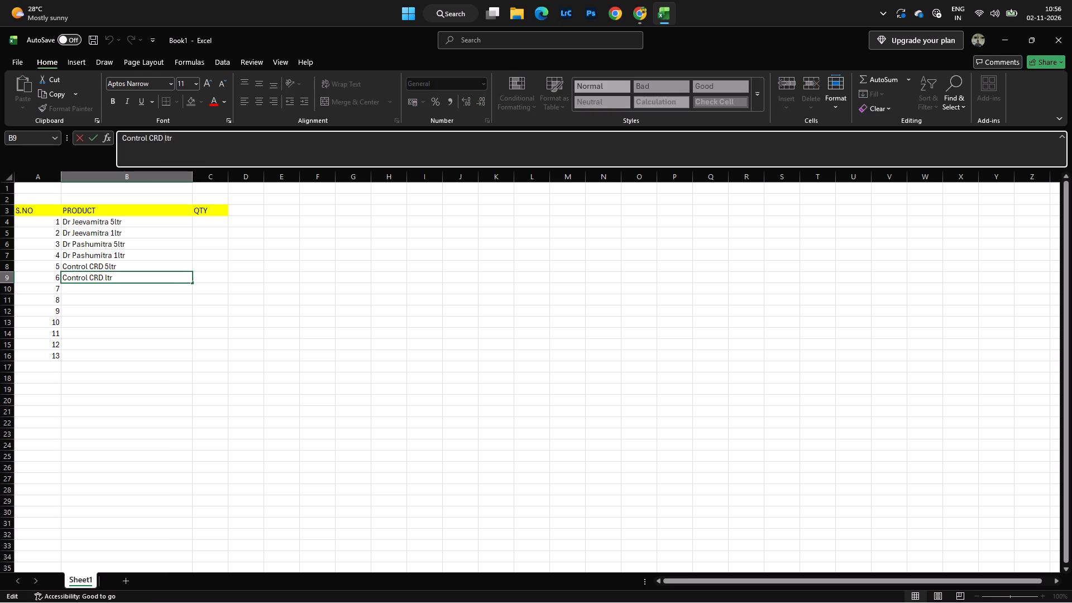
pyautogui.press('1')
pyautogui.click(157, 294)
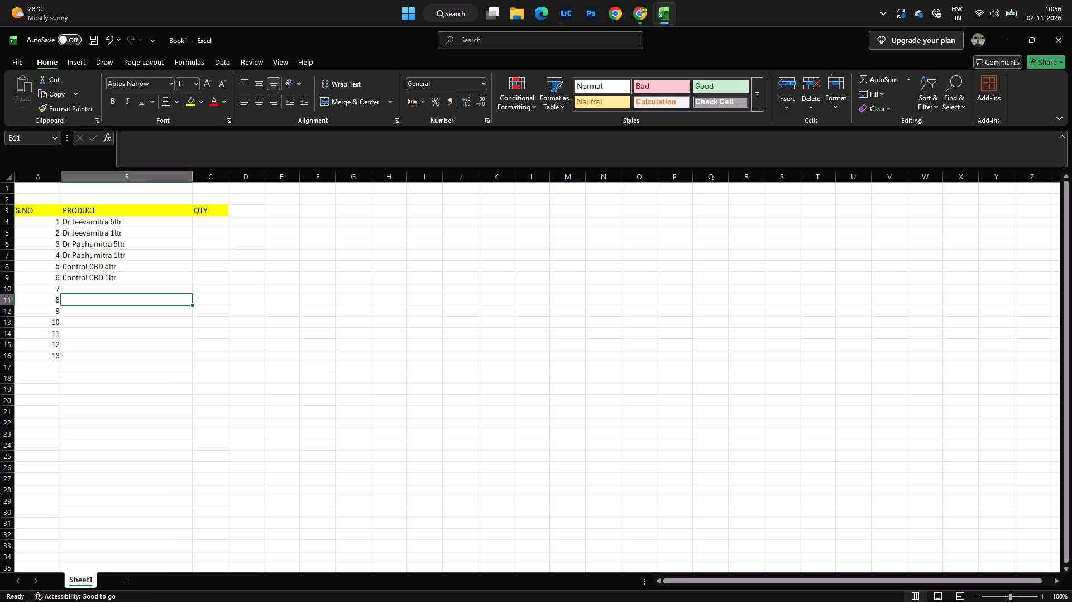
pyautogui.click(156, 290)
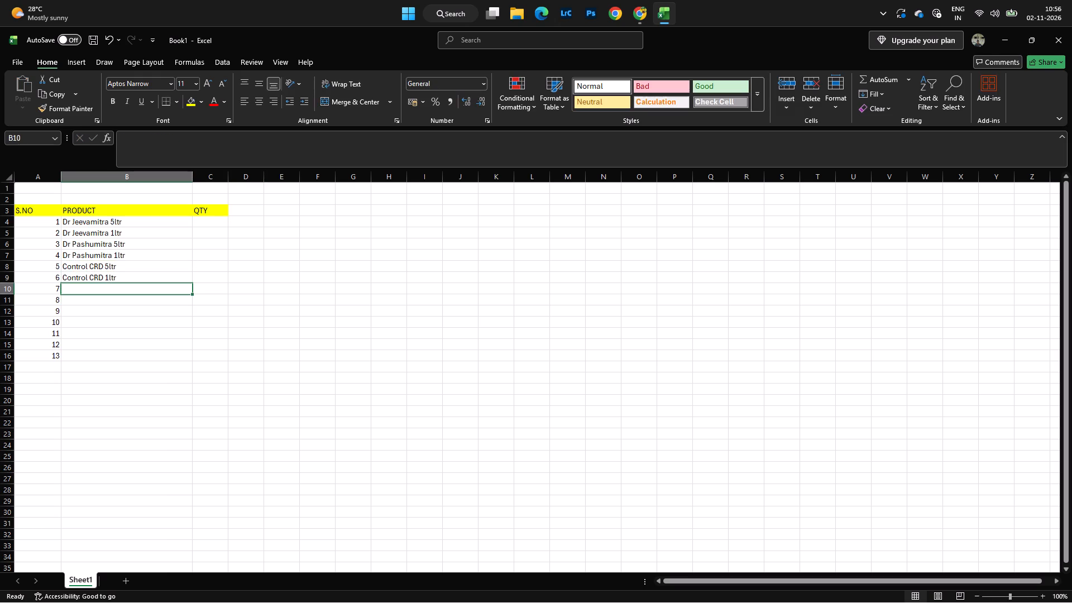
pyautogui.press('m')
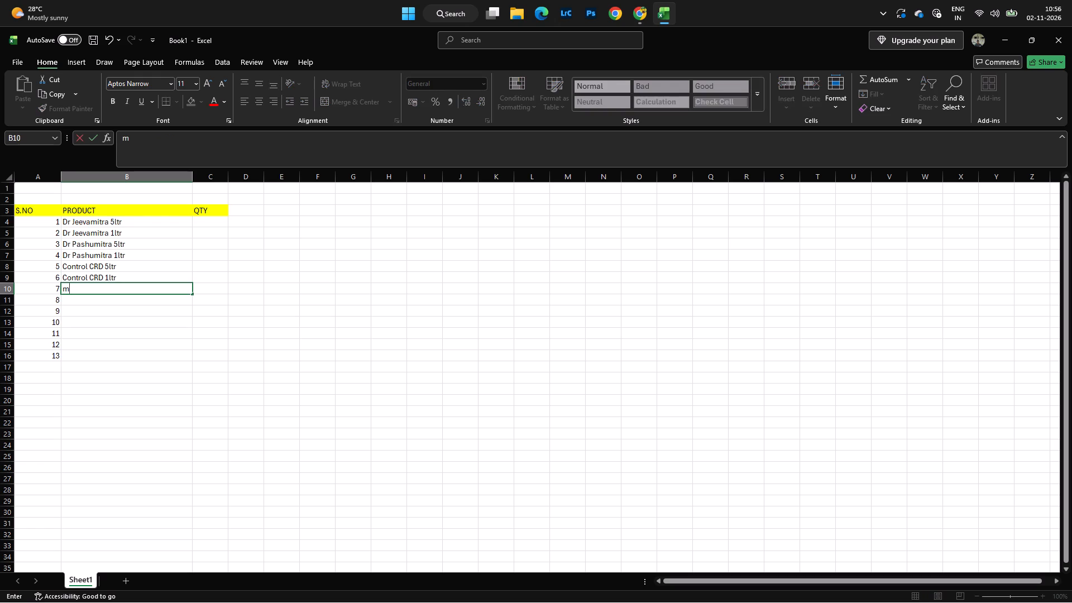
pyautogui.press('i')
# Switch to the myBillBook inventory in Chrome and copy the name Aditya Min Chelated Mineral Mixer, without its pack size, from the 20 Kg item's details.
pyautogui.click(645, 16)
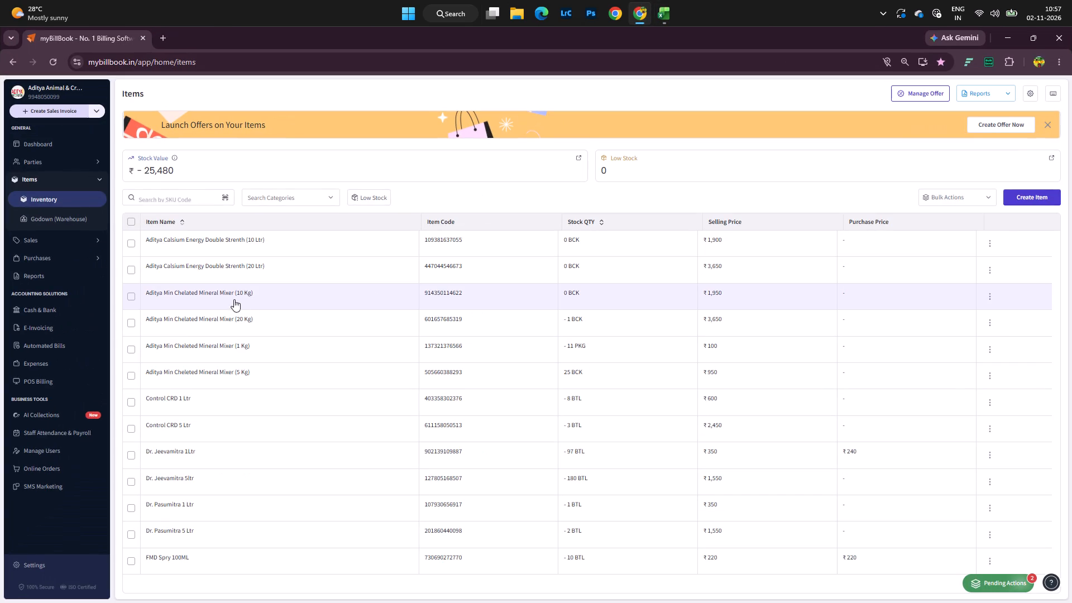
pyautogui.click(241, 267)
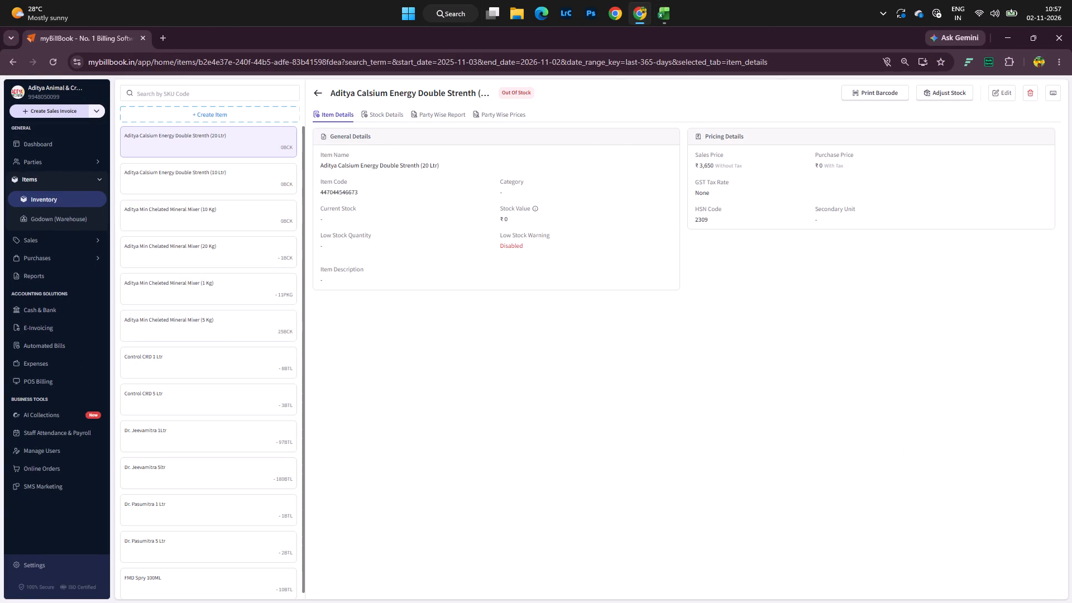
pyautogui.click(318, 88)
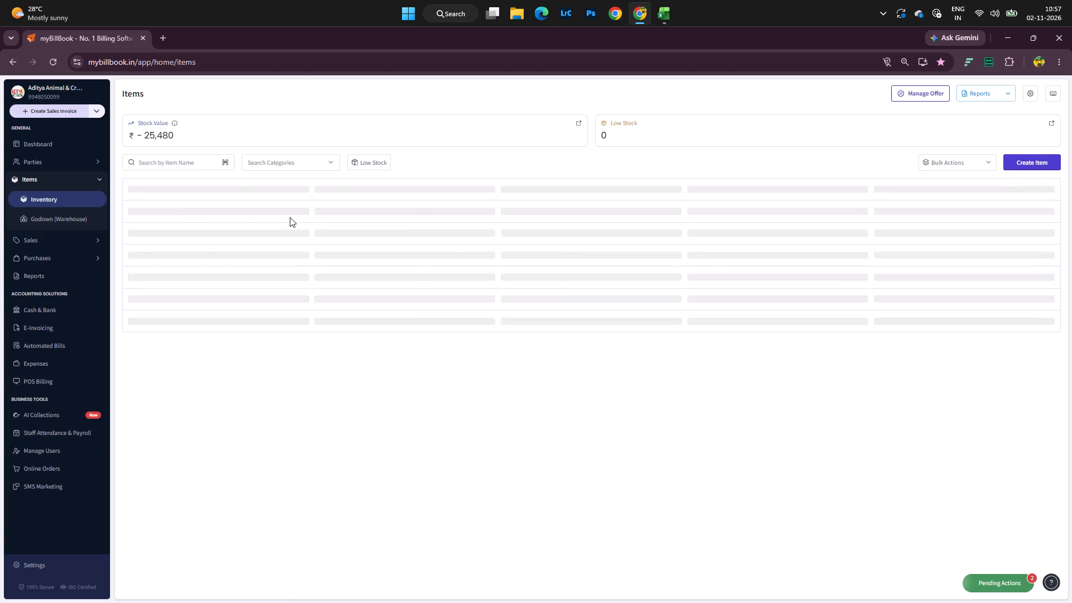
pyautogui.click(194, 330)
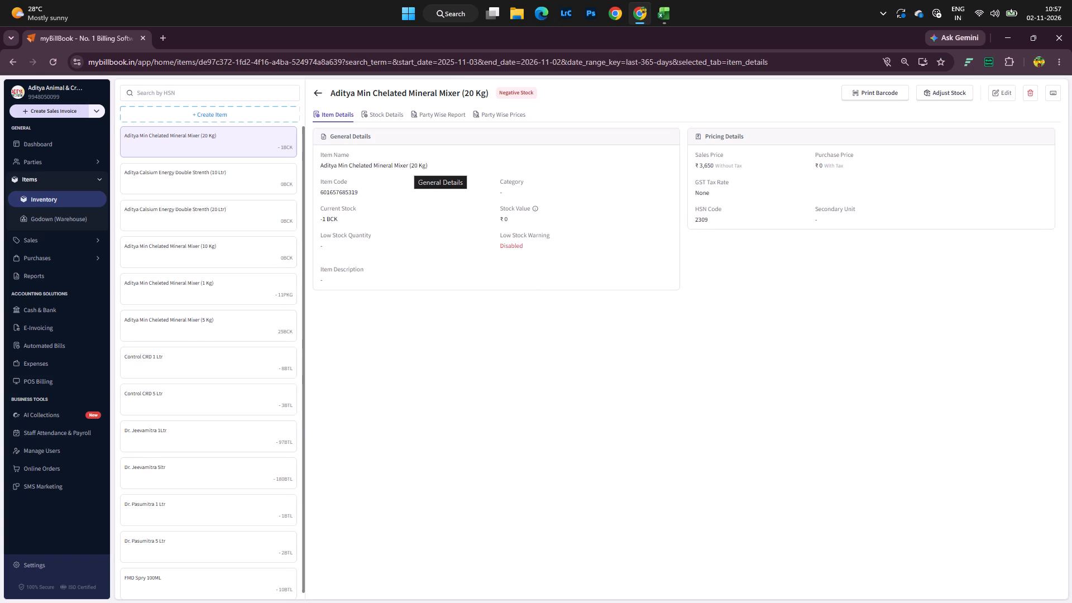
pyautogui.moveTo(408, 166); pyautogui.dragTo(319, 169)
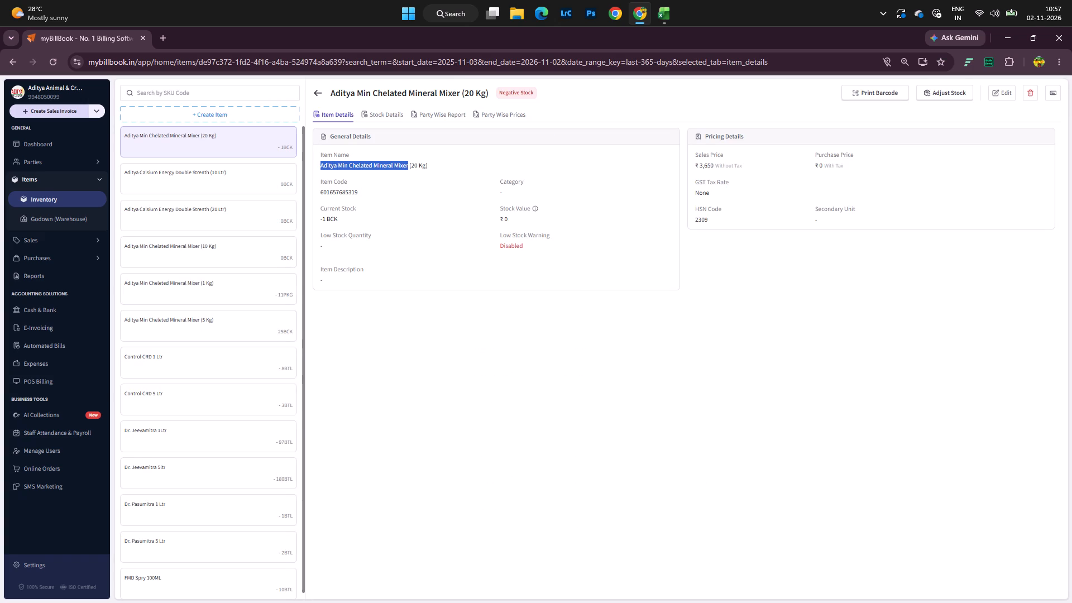
pyautogui.rightClick(333, 166)
pyautogui.click(372, 184)
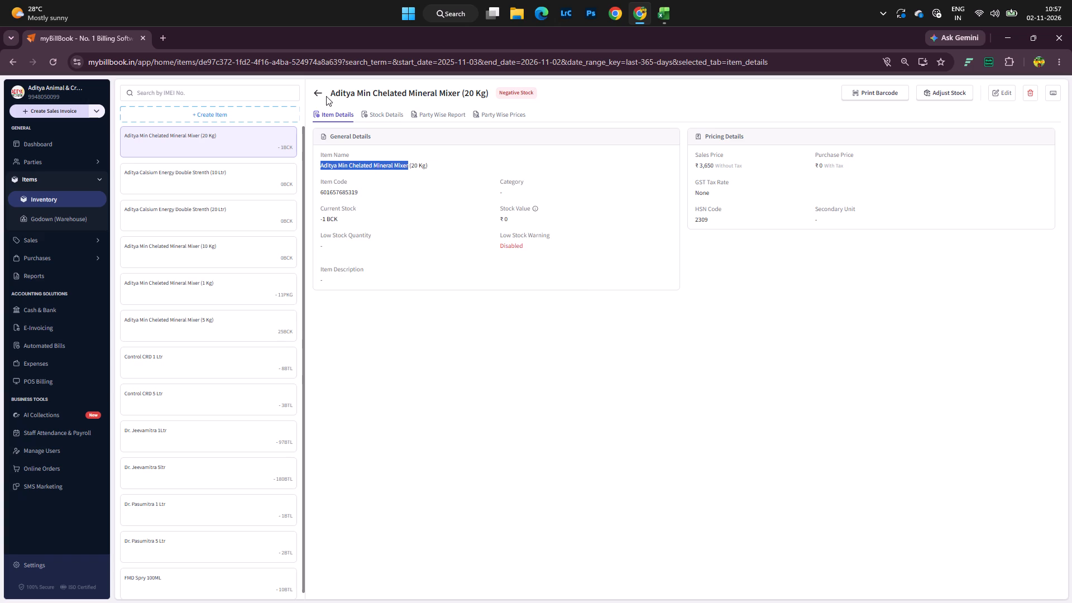
pyautogui.click(318, 88)
# Back in Excel, replace the draft text in B10 with the copied name plus pack size, reading Aditya Min Chelated Mineral Mixer 1kg.
pyautogui.click(673, 10)
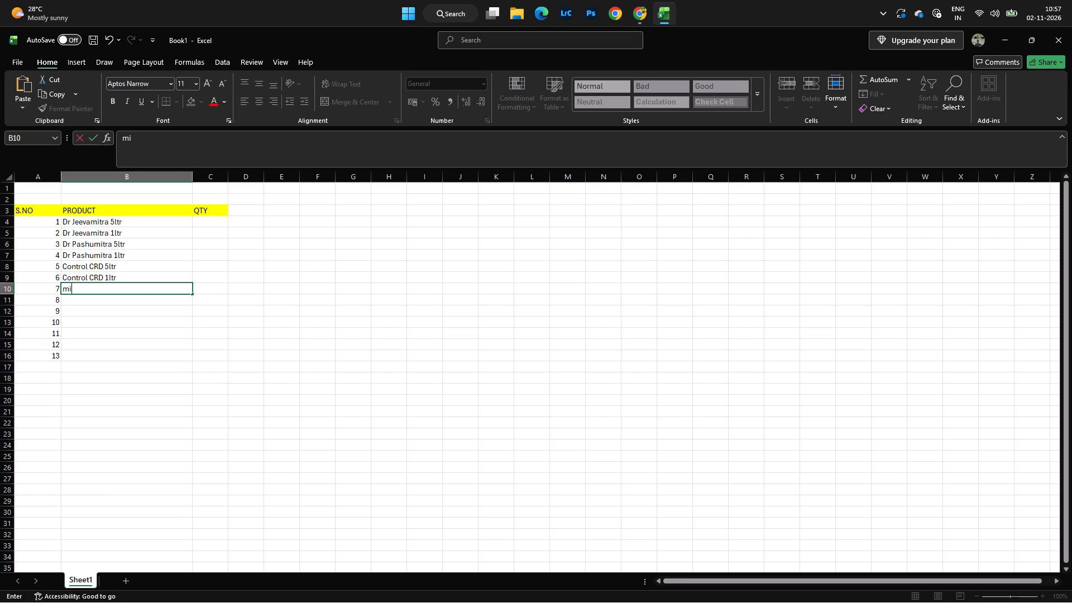
pyautogui.click(150, 291)
pyautogui.press('BackSpace')
pyautogui.press('BackSpace')
pyautogui.hotkey('ctrl', 'v')
pyautogui.press('space')
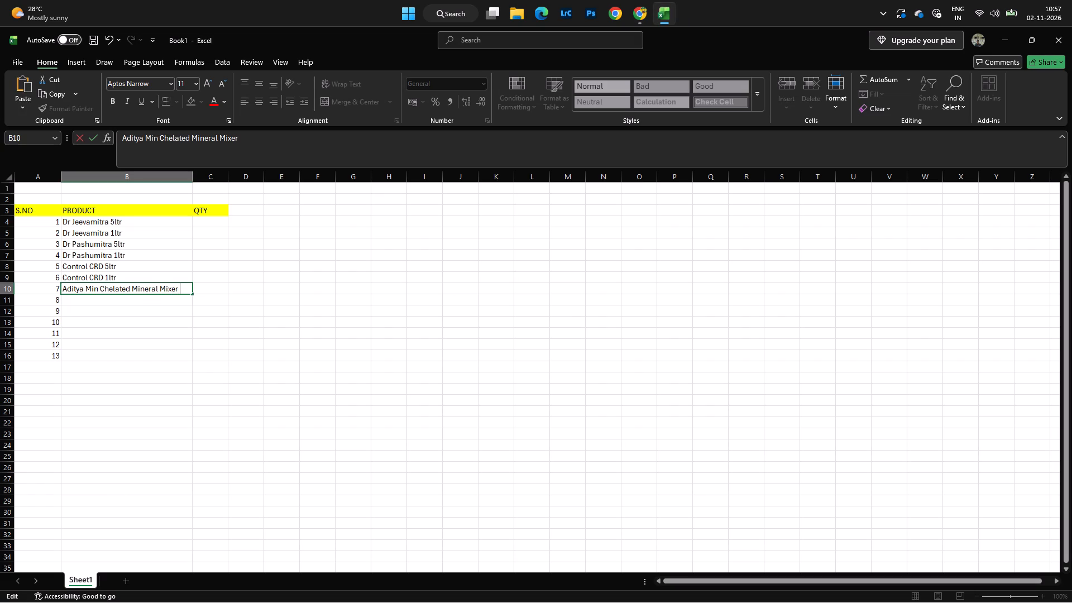
pyautogui.press('1')
pyautogui.write('kg')
pyautogui.press('Return')
# Fill cell B11 with the copied product name plus its pack size, reading Aditya Min Chelated Mineral Mixer 5kg.
pyautogui.hotkey('ctrl', 'v')
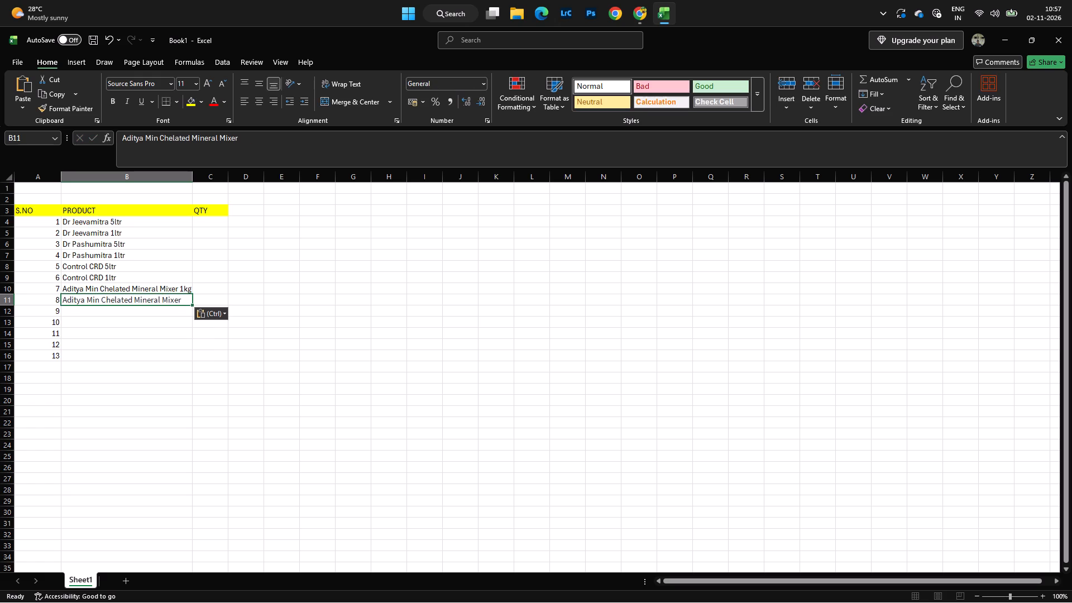
pyautogui.press('space')
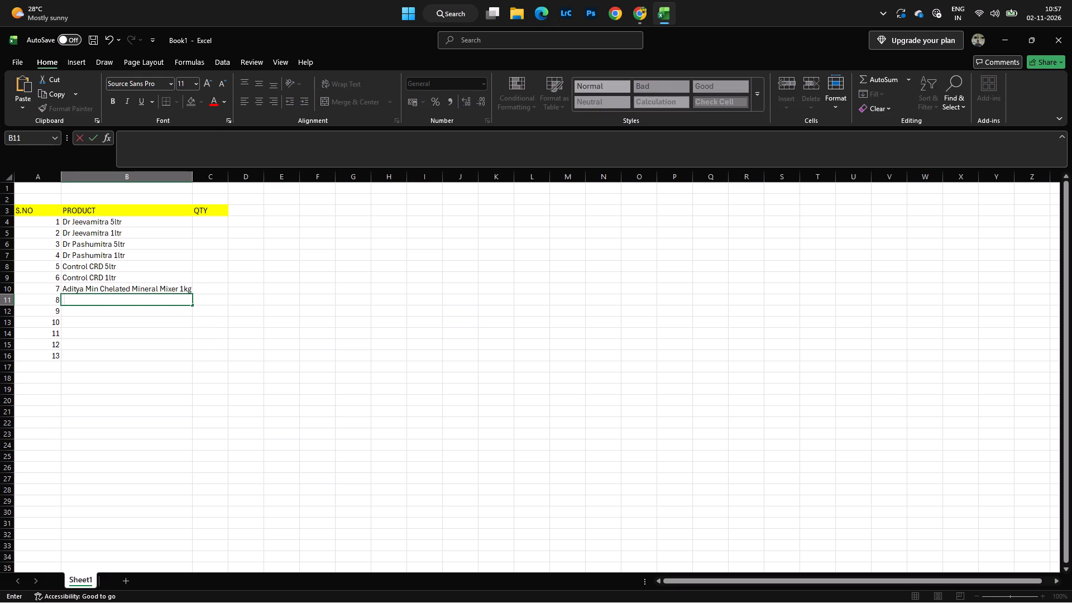
pyautogui.hotkey('ctrl', 'v')
pyautogui.press('space')
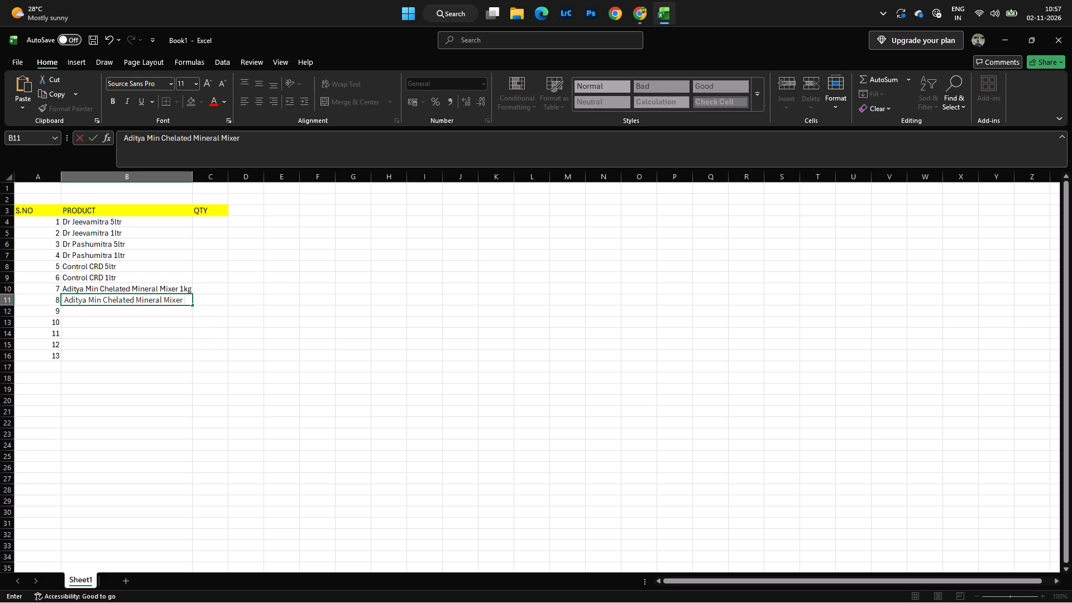
pyautogui.write('5kg')
pyautogui.press('Return')
# Fill cell B12 with the copied product name plus its pack size, reading Aditya Min Chelated Mineral Mixer 10kg.
pyautogui.hotkey('ctrl', 'v')
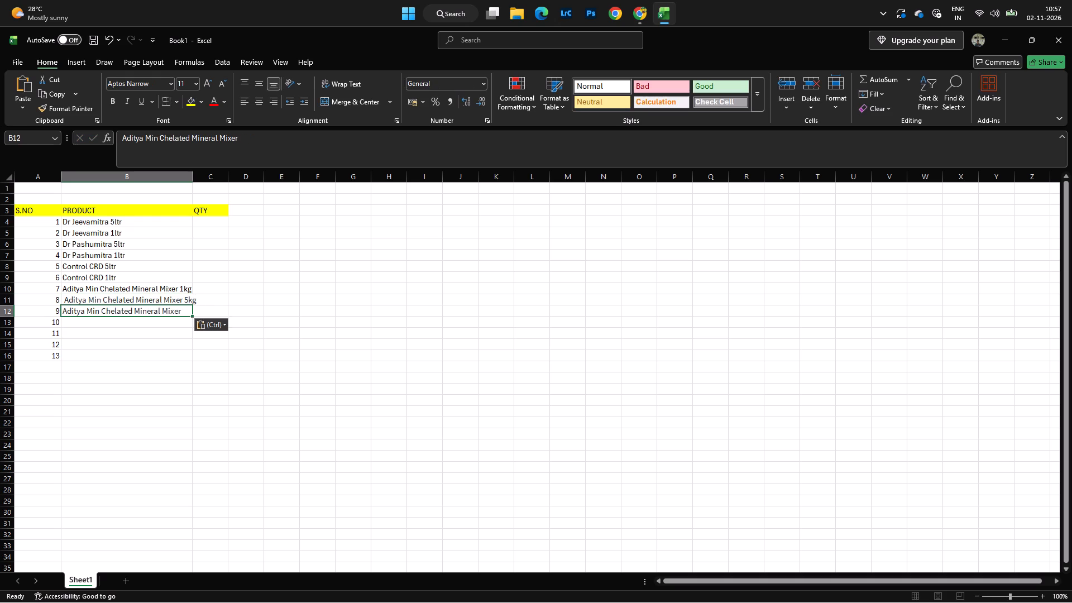
pyautogui.press('space')
pyautogui.hotkey('ctrl', 'v')
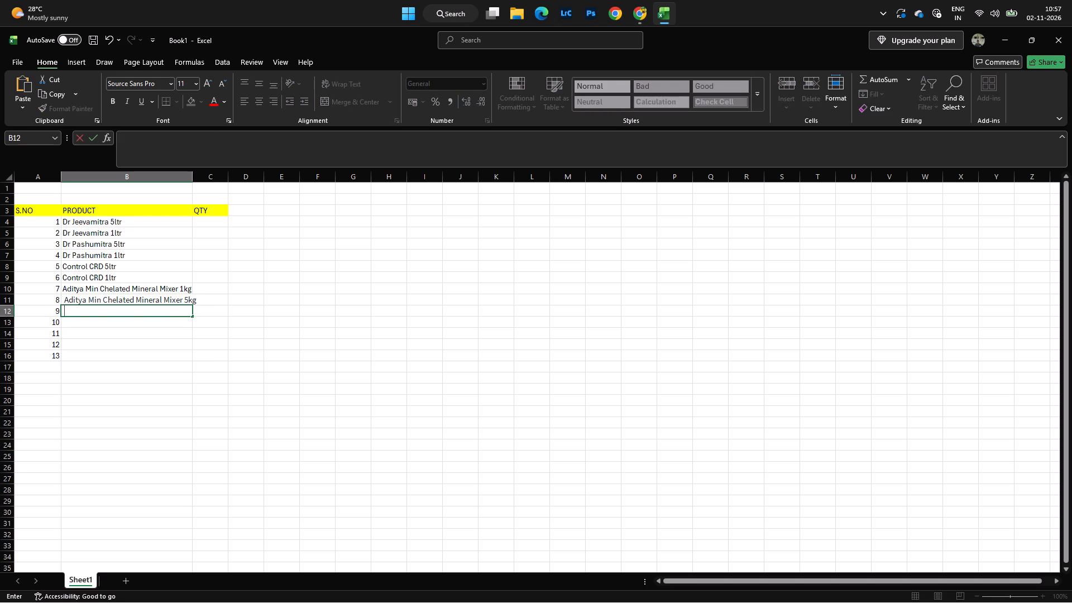
pyautogui.press('space')
pyautogui.write('10')
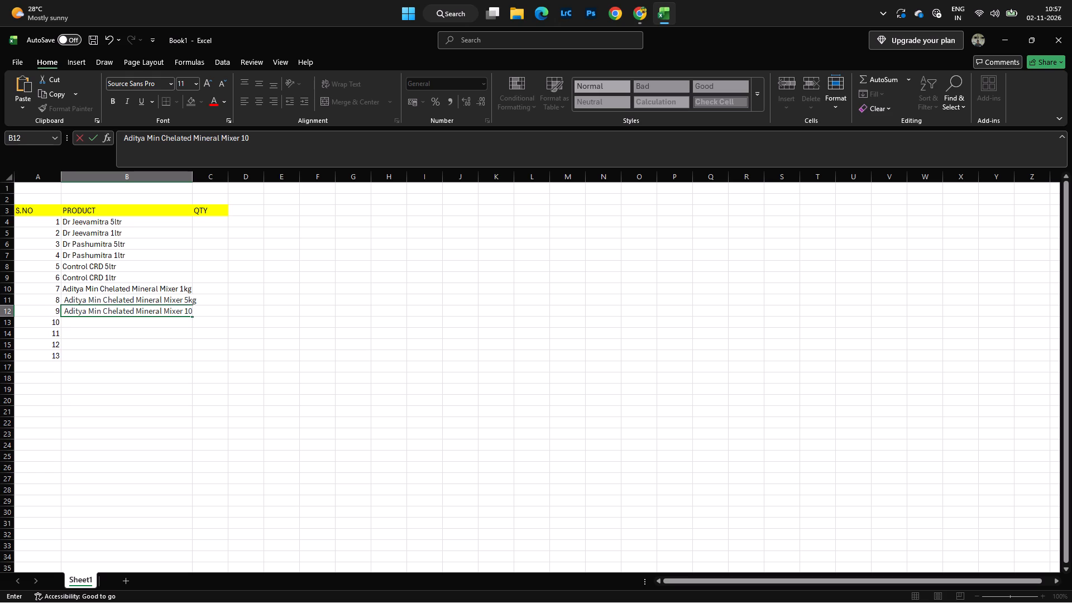
pyautogui.write('kg')
pyautogui.press('Return')
# Fill cell B13 with the copied product name plus its pack size, reading Aditya Min Chelated Mineral Mixer 20kg.
pyautogui.hotkey('ctrl', 'v')
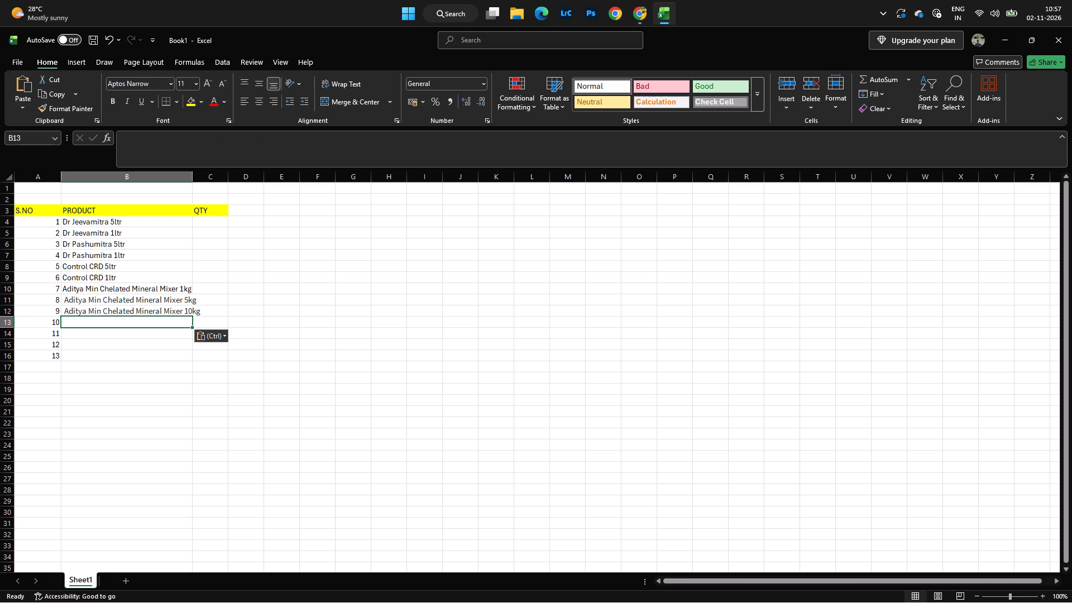
pyautogui.press('space')
pyautogui.hotkey('ctrl', 'v')
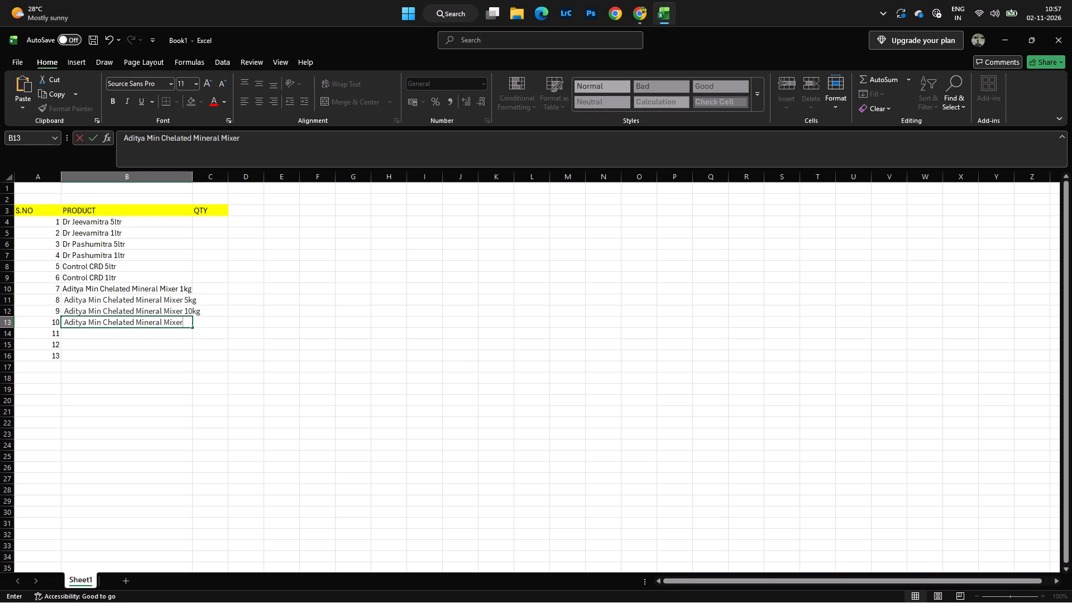
pyautogui.press('space')
pyautogui.write('20')
pyautogui.write('kg')
pyautogui.press('Return')
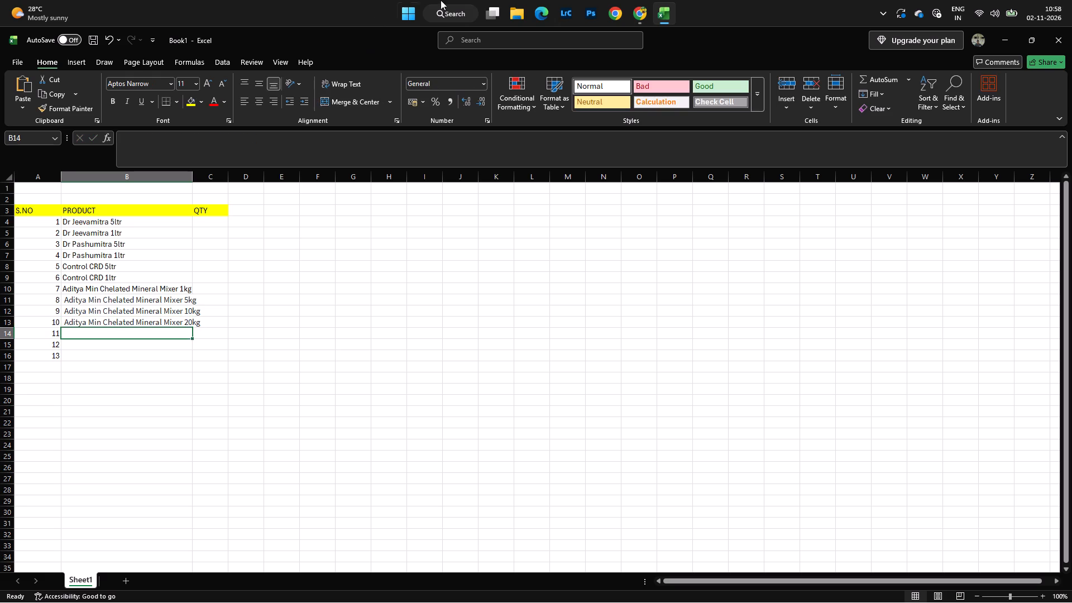
# Switch to the myBillBook inventory in Chrome and copy the name Aditya Calsium Energy Double Strenth, without its pack size, from the 20 Ltr item's details.
pyautogui.click(631, 13)
pyautogui.click(616, 84)
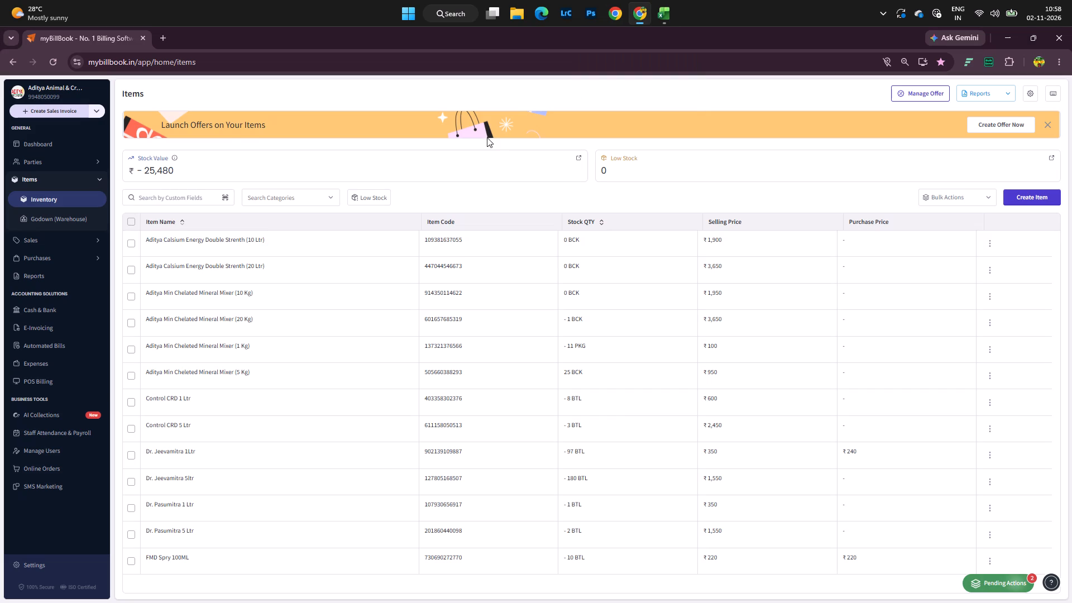
pyautogui.click(213, 271)
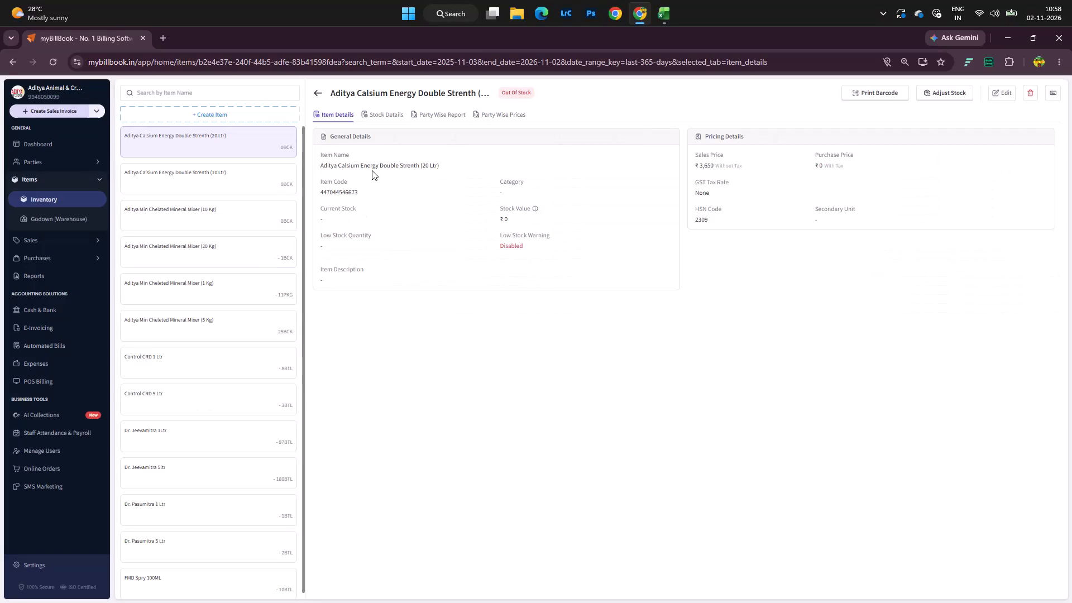
pyautogui.moveTo(321, 164); pyautogui.dragTo(329, 164)
pyautogui.moveTo(329, 164); pyautogui.dragTo(419, 167)
pyautogui.rightClick(406, 167)
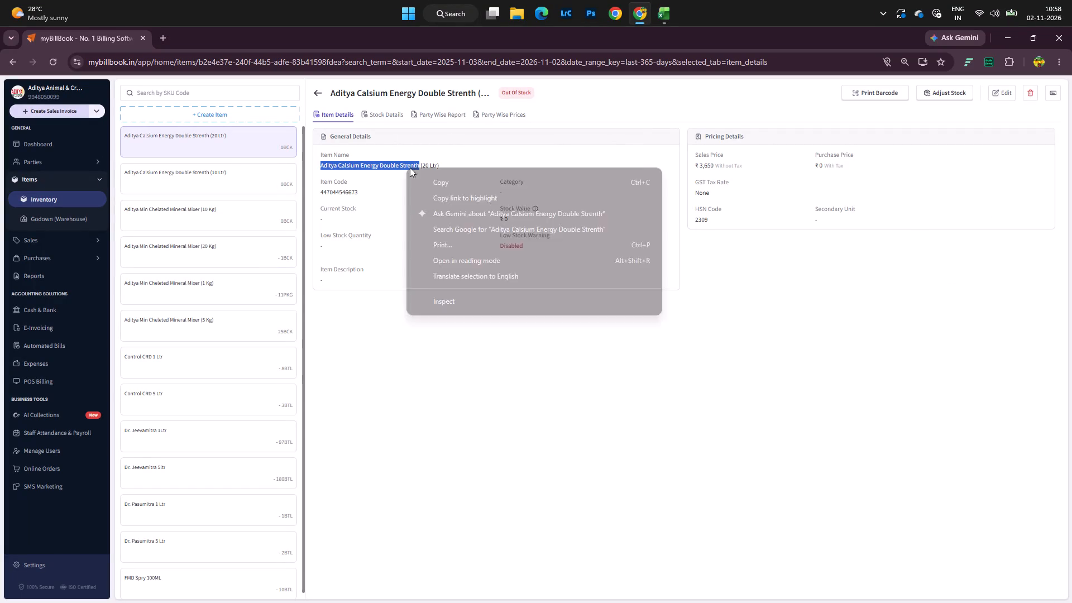
pyautogui.click(433, 179)
# Back in Excel, fill cell B14 with the copied name plus pack size, reading Aditya Calsium Energy Double Strenth 10ltr.
pyautogui.click(669, 9)
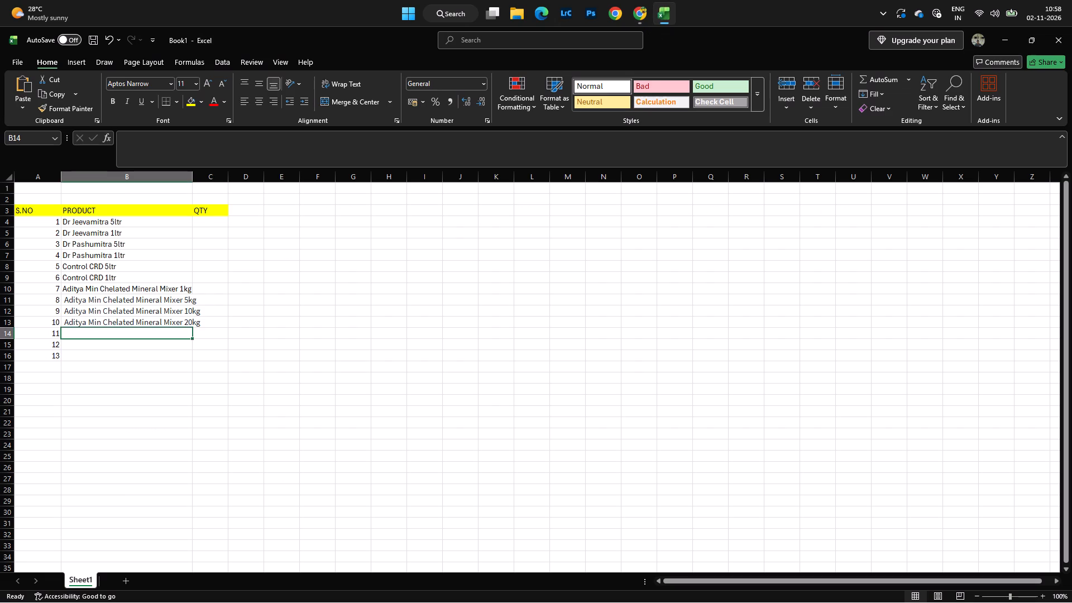
pyautogui.hotkey('ctrl', 'v')
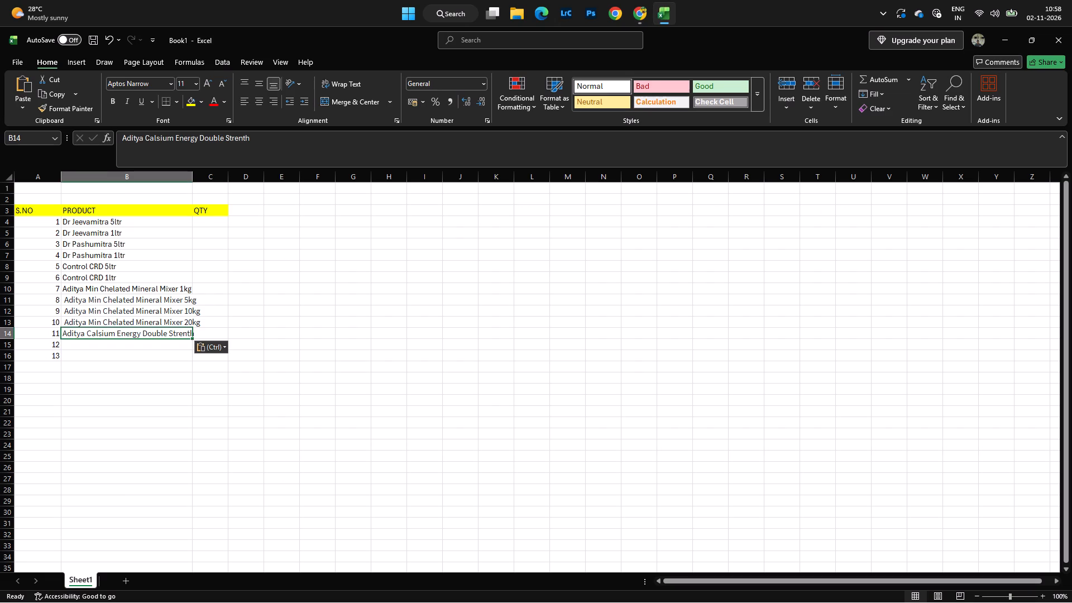
pyautogui.press('space')
pyautogui.hotkey('ctrl', 'v')
pyautogui.press('space')
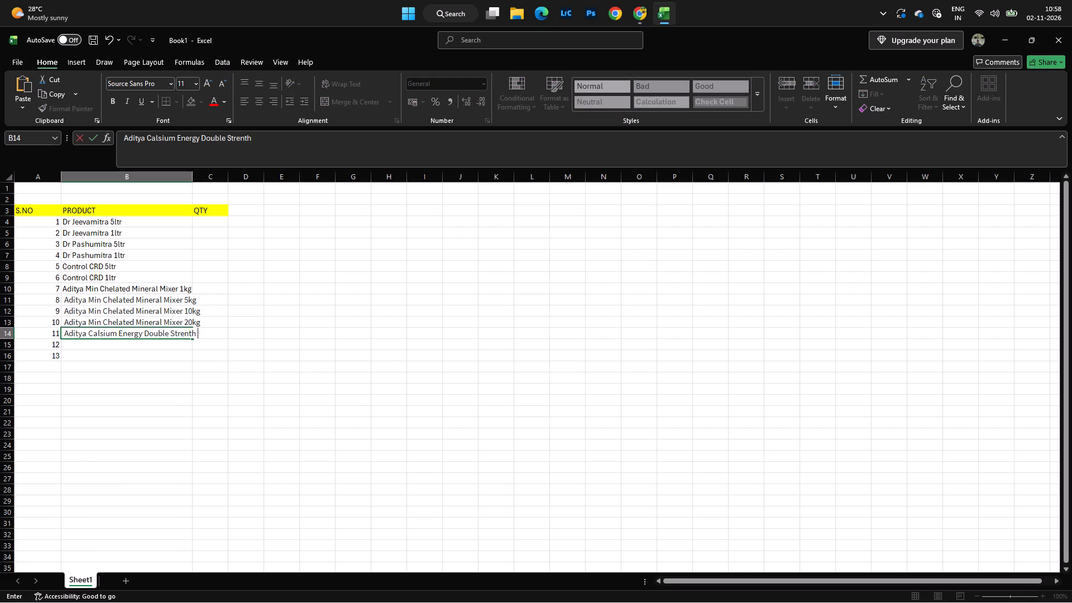
pyautogui.write('10')
pyautogui.write('ltr')
pyautogui.press('Return')
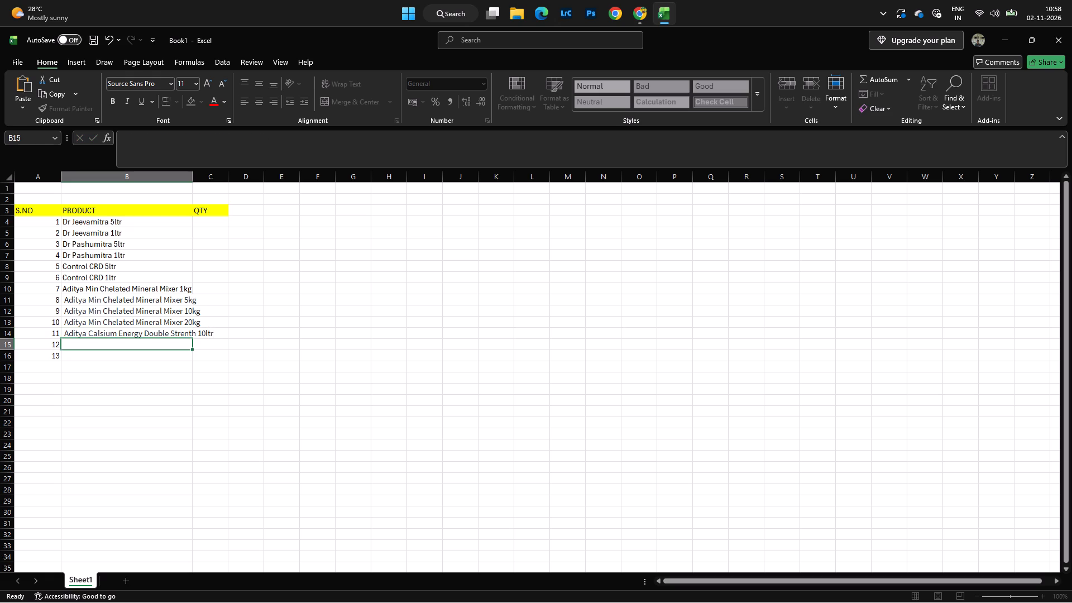
# Fill cell B15 with the copied product name plus its pack size, reading Aditya Calsium Energy Double Strenth 20ltr.
pyautogui.hotkey('ctrl', 'v')
pyautogui.press('space')
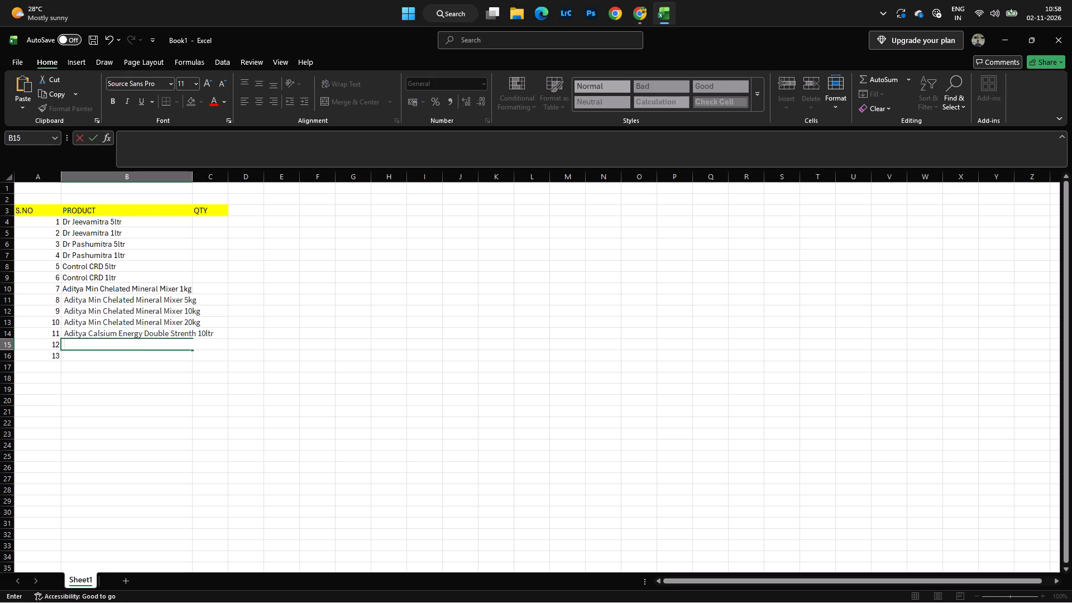
pyautogui.hotkey('ctrl', 'v')
pyautogui.press('space')
pyautogui.write('20ltr')
pyautogui.press('Return')
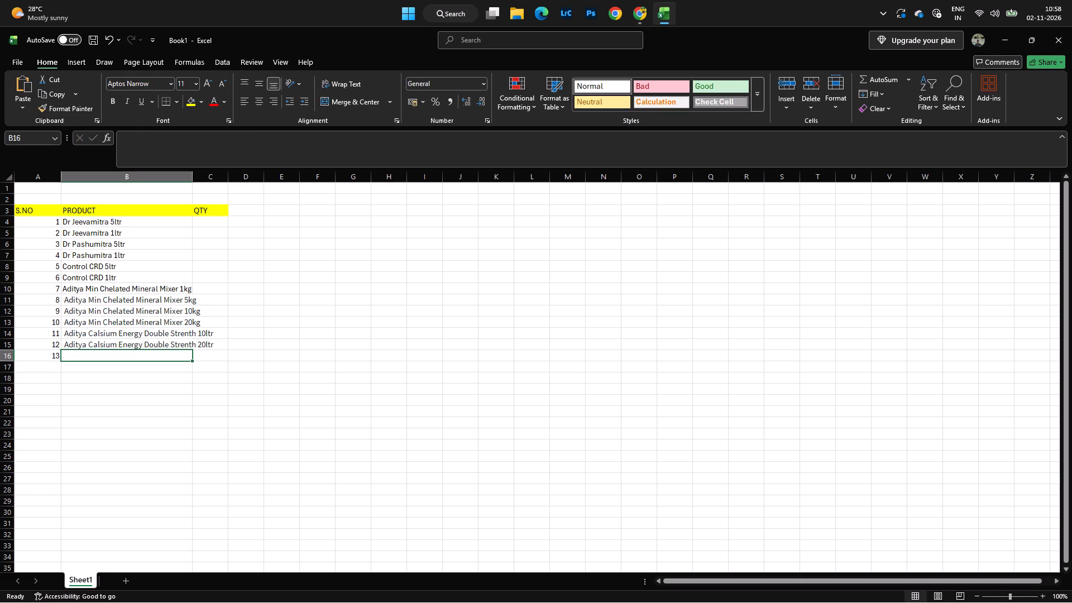
# Enter FMD spry as the product in cell B16, checking the FMD Spry item's details in the myBillBook inventory in Chrome.
pyautogui.hotkey('shift', 'f')
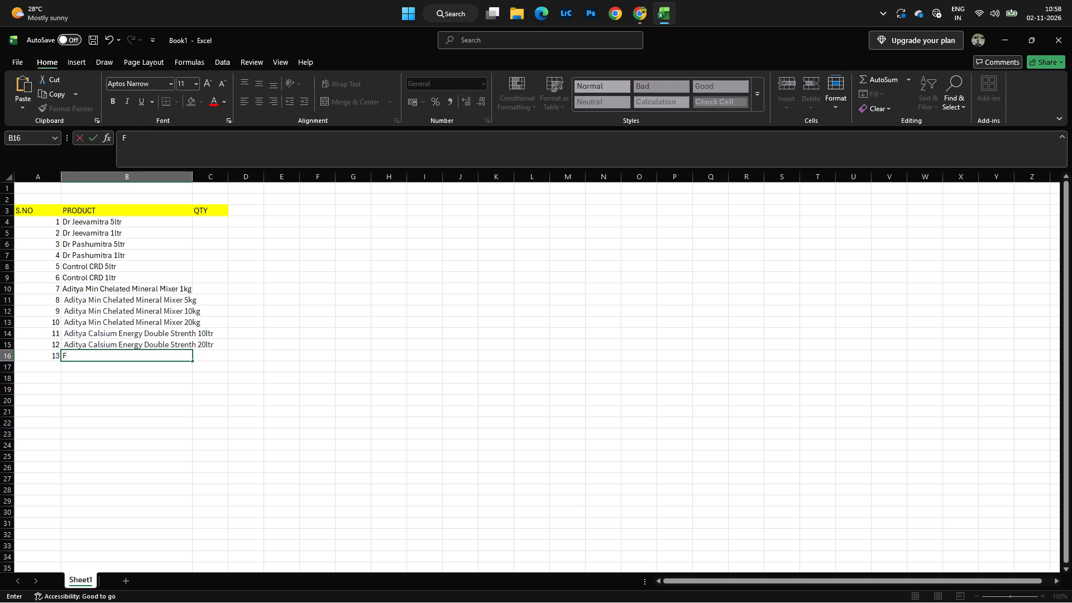
pyautogui.hotkey('shift', 'm')
pyautogui.write('D spry')
pyautogui.press('space')
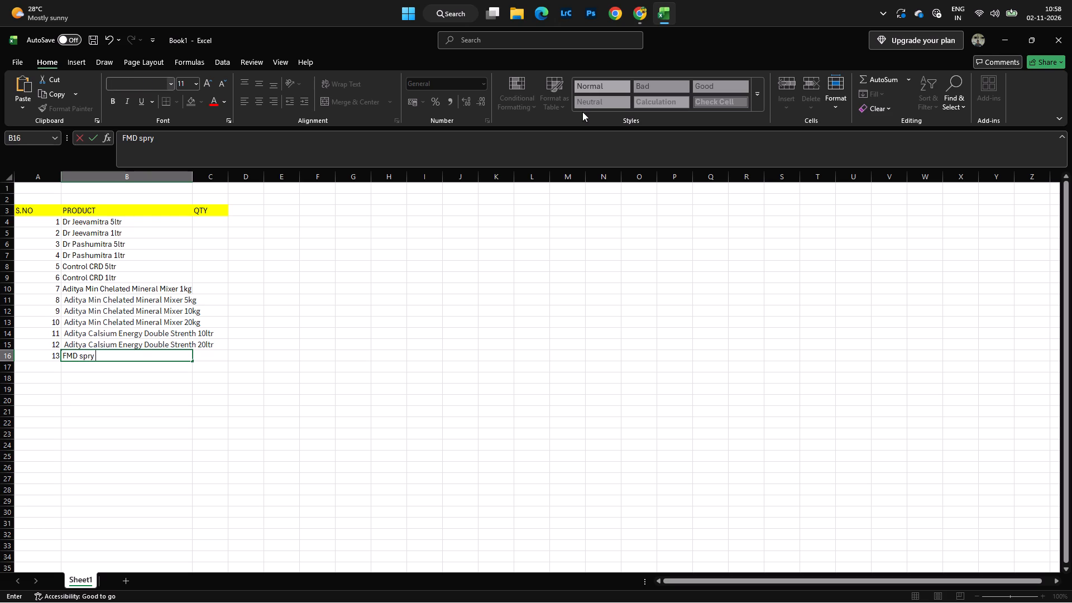
pyautogui.click(641, 5)
pyautogui.scroll(-1, 388, 229)
pyautogui.scroll(-5, 187, 272)
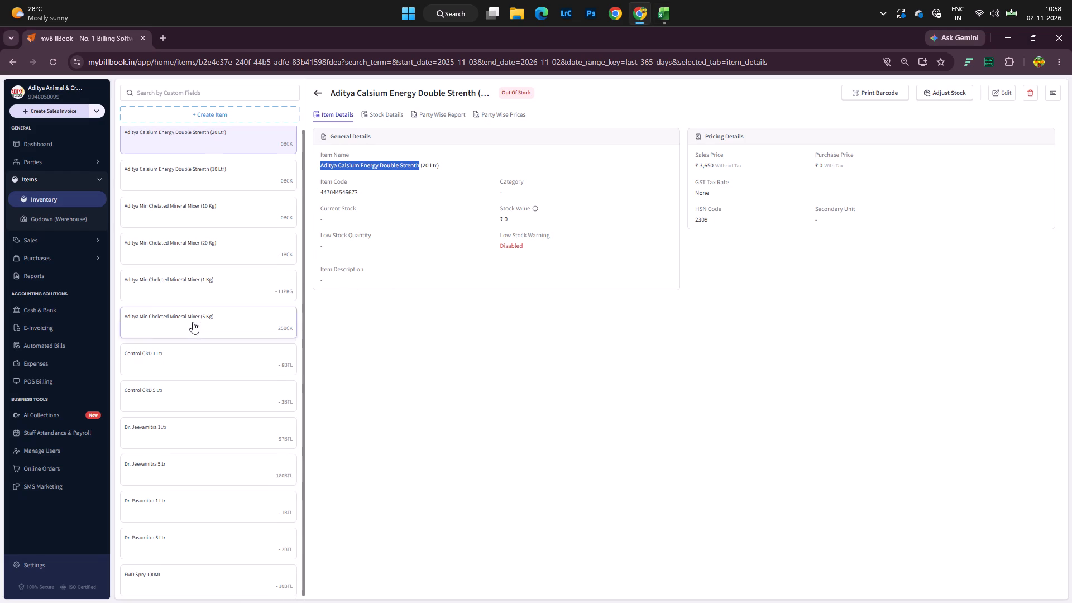
pyautogui.click(169, 578)
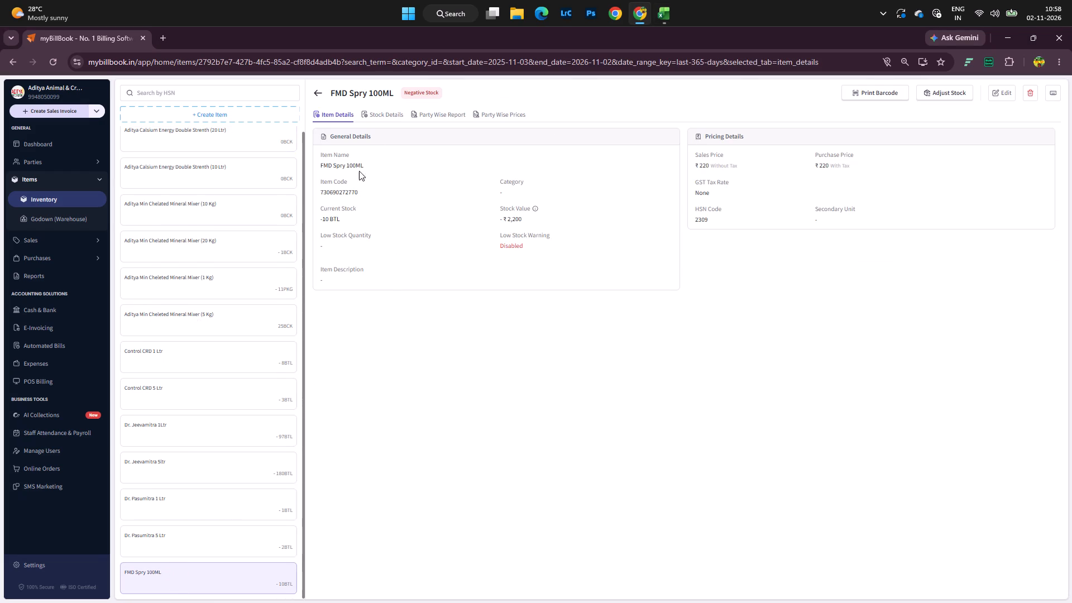
pyautogui.click(661, 9)
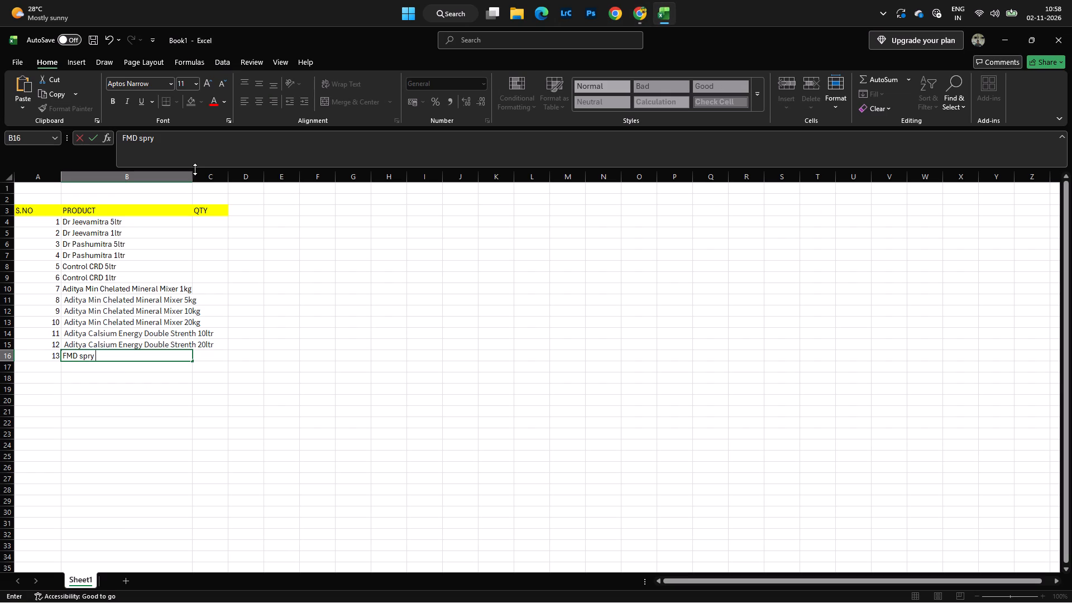
# Widen the PRODUCT column so the longest product names fit inside it.
pyautogui.moveTo(193, 178); pyautogui.dragTo(227, 185)
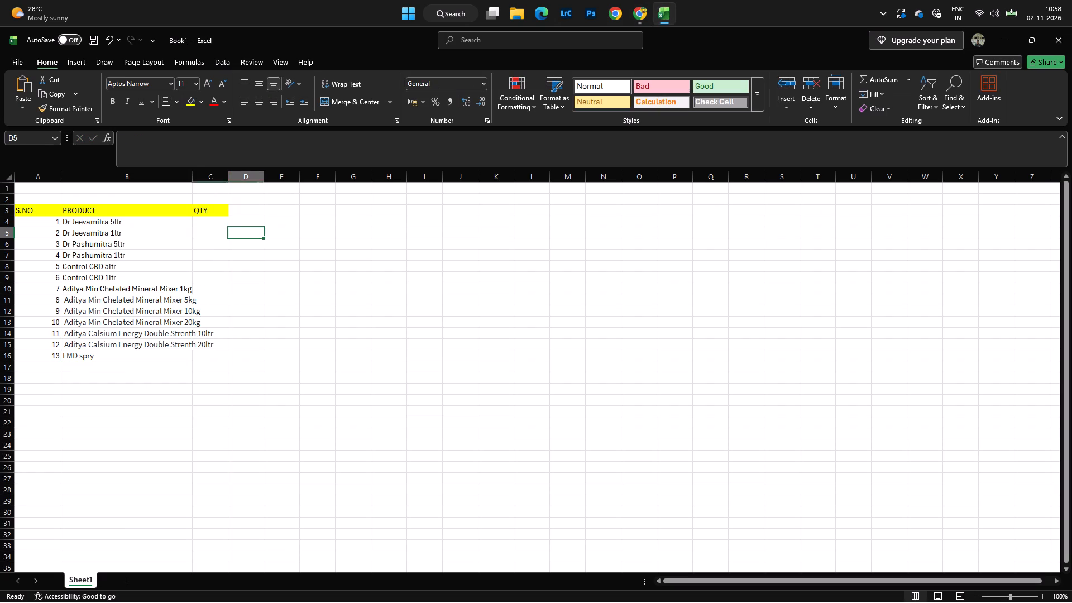
pyautogui.click(238, 236)
pyautogui.moveTo(192, 176); pyautogui.dragTo(217, 185)
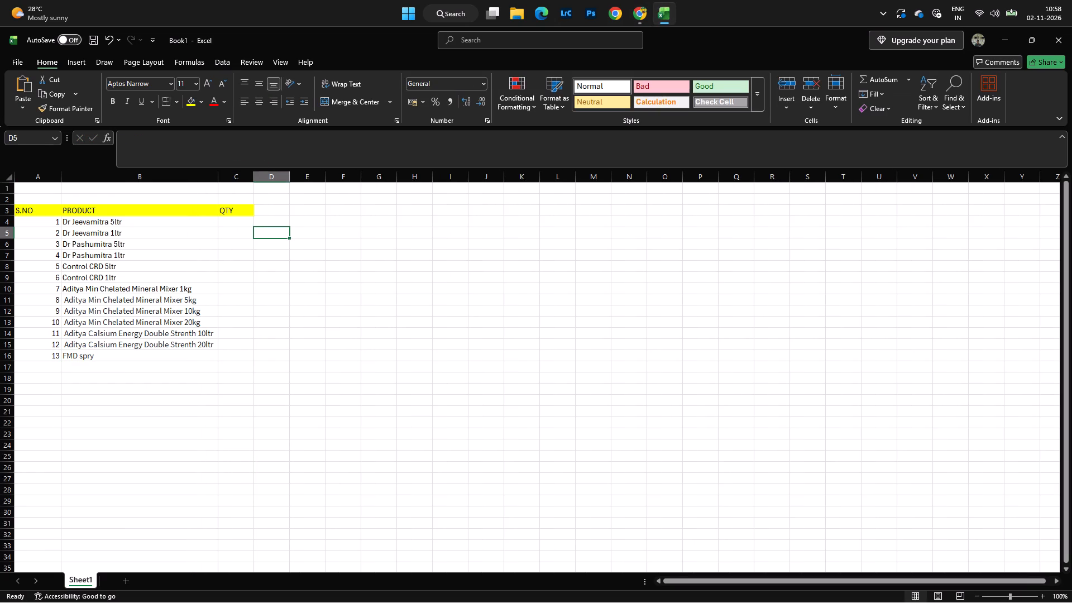
pyautogui.click(240, 367)
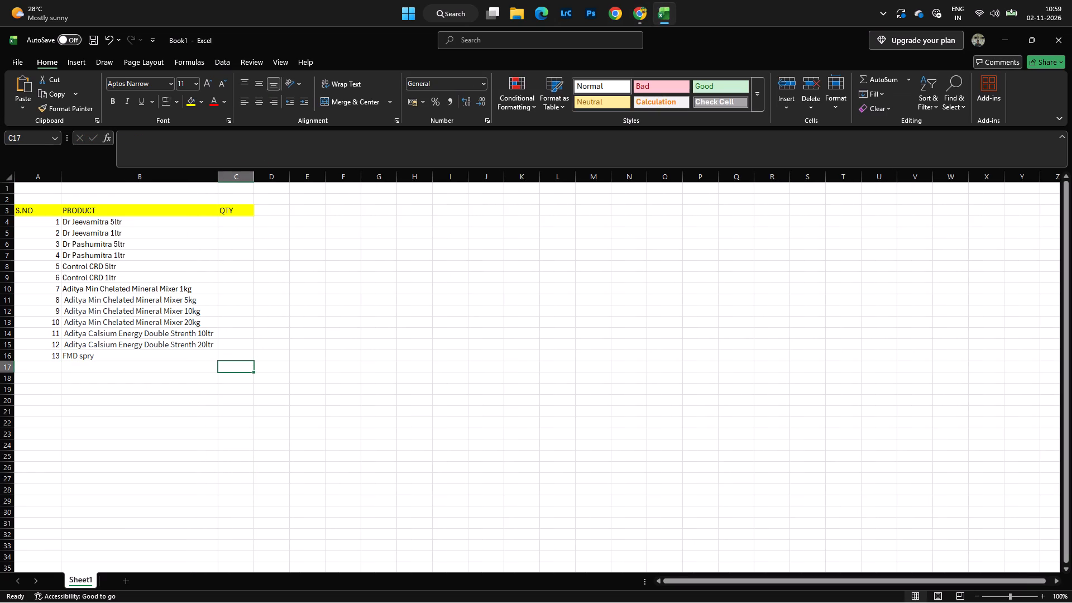
# Enter the Dr Jeevamitra quantities in the QTY column: 81btl for the 5ltr pack and 96btl for the 1ltr pack.
pyautogui.click(247, 226)
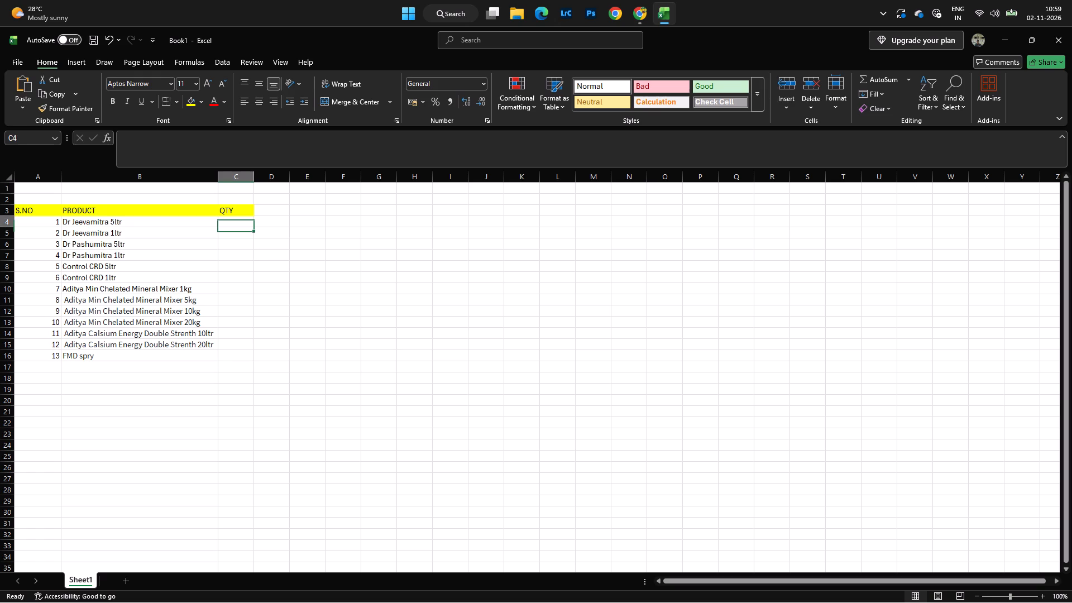
pyautogui.press('8')
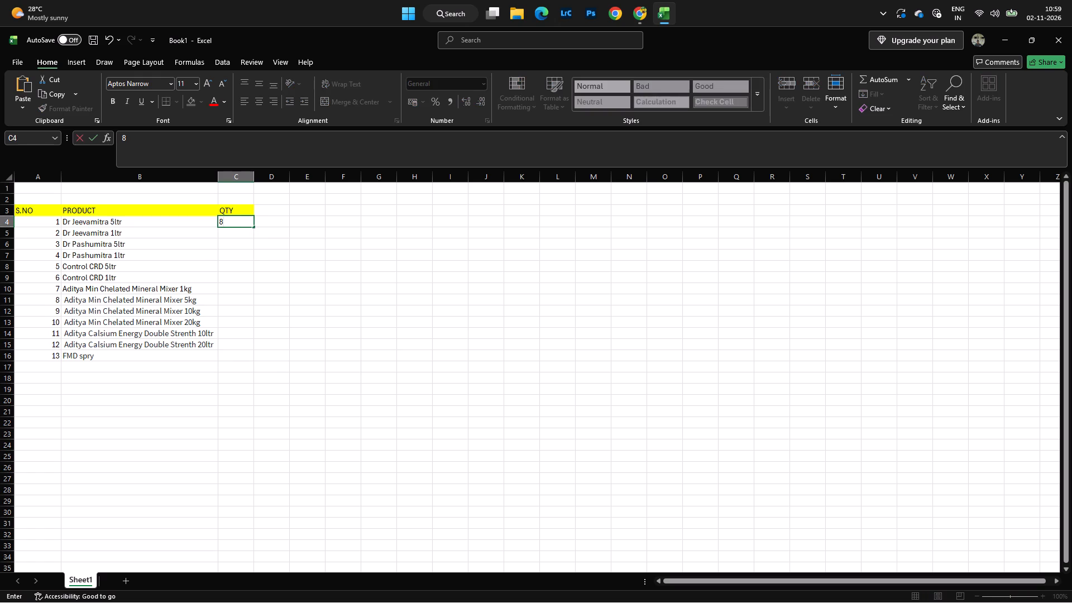
pyautogui.press('1')
pyautogui.press('b')
pyautogui.write('tl')
pyautogui.press('Return')
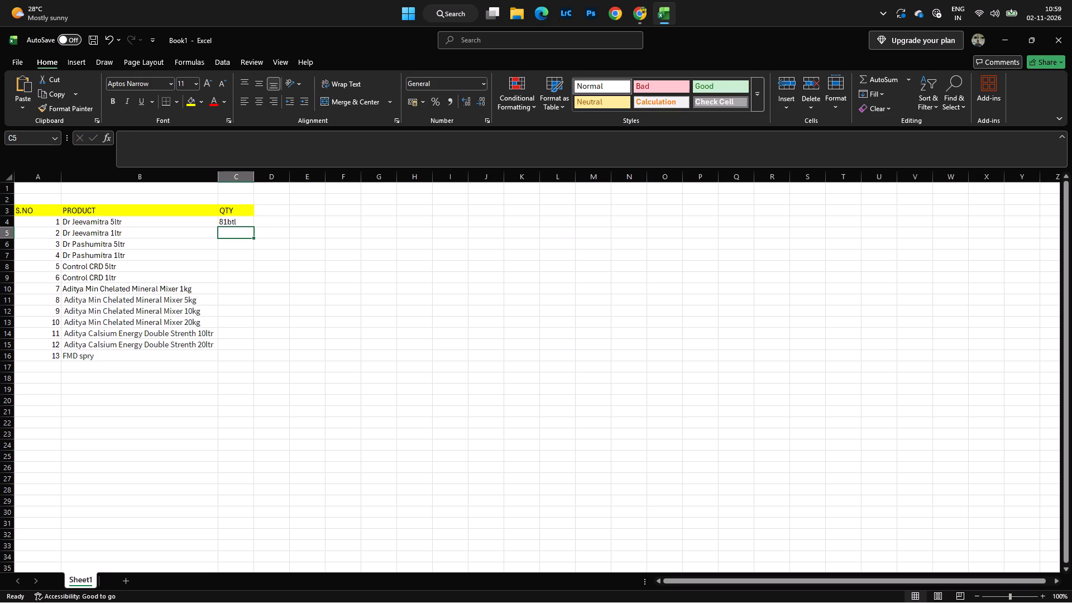
pyautogui.write('96')
pyautogui.write('bt')
pyautogui.press('l')
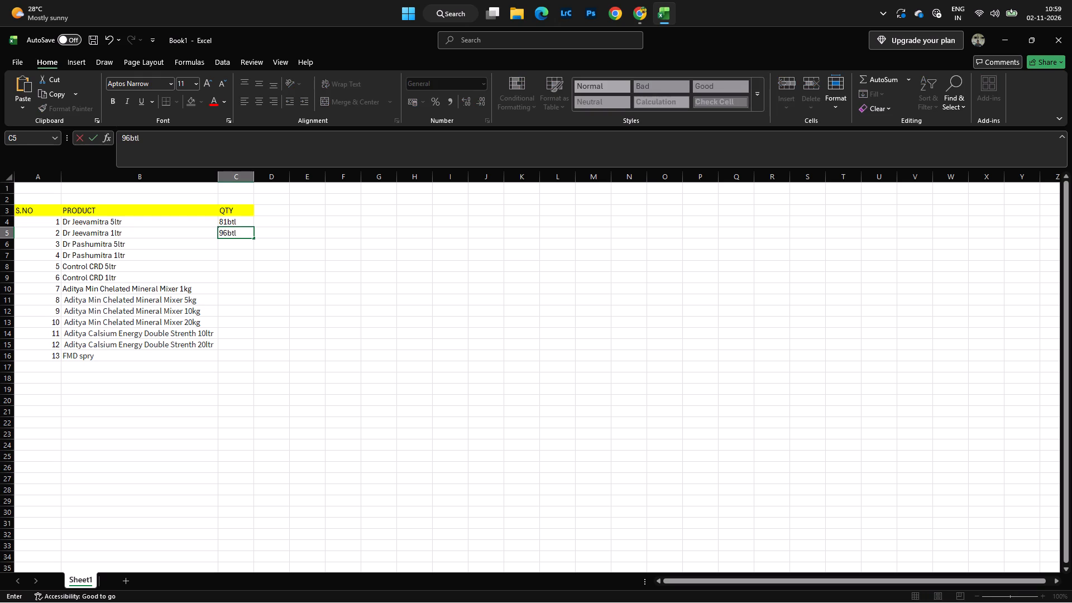
pyautogui.press('Return')
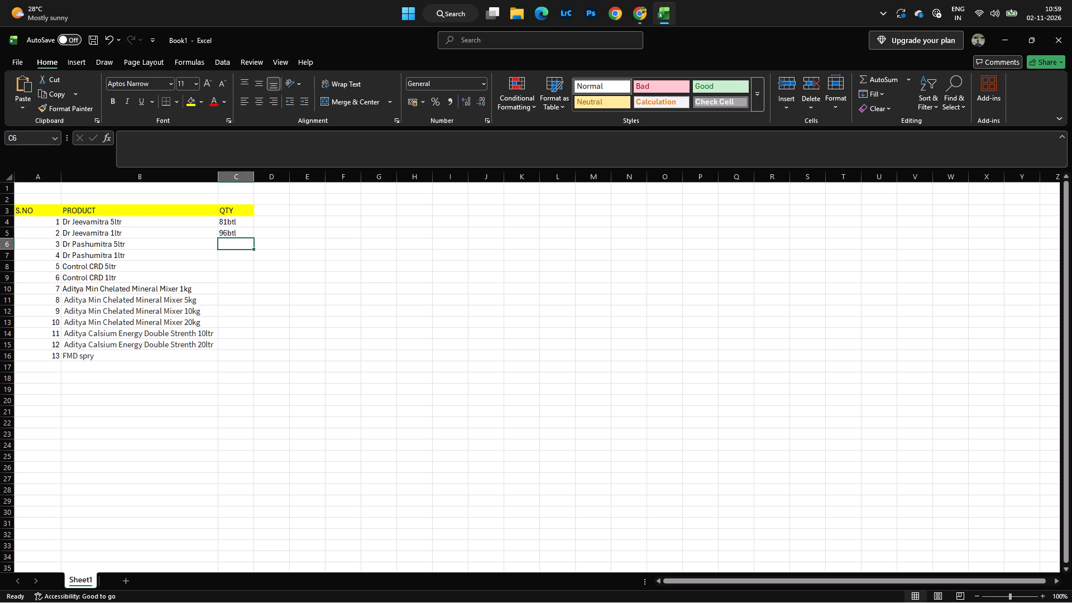
# Enter the Dr Pashumitra quantities in the QTY column: 29btl for the 5ltr pack and 59btl for the 1ltr pack.
pyautogui.write('29')
pyautogui.press('b')
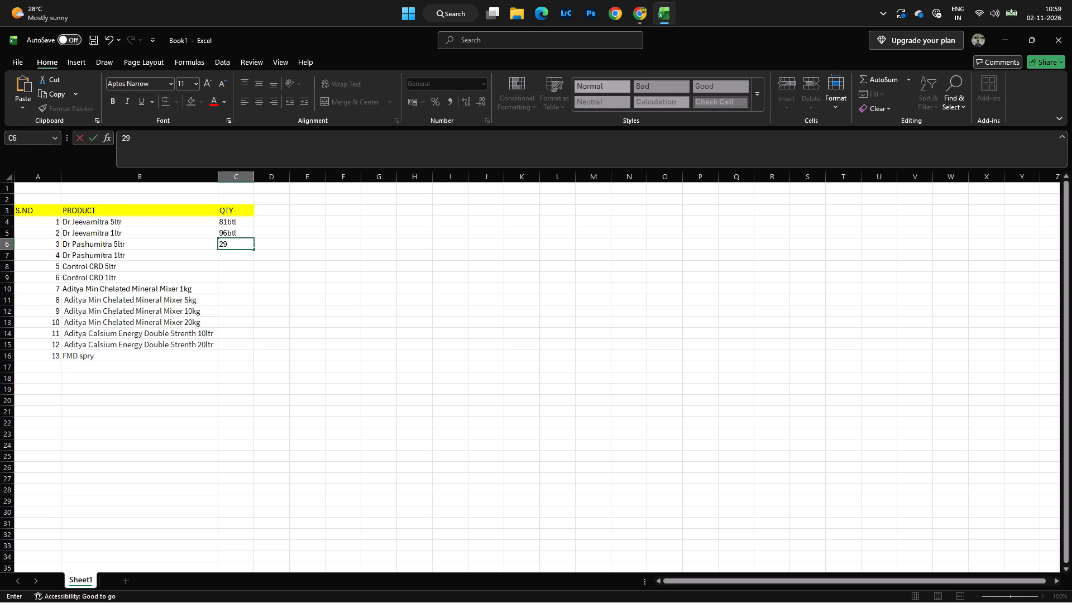
pyautogui.press('t')
pyautogui.press('l')
pyautogui.press('Return')
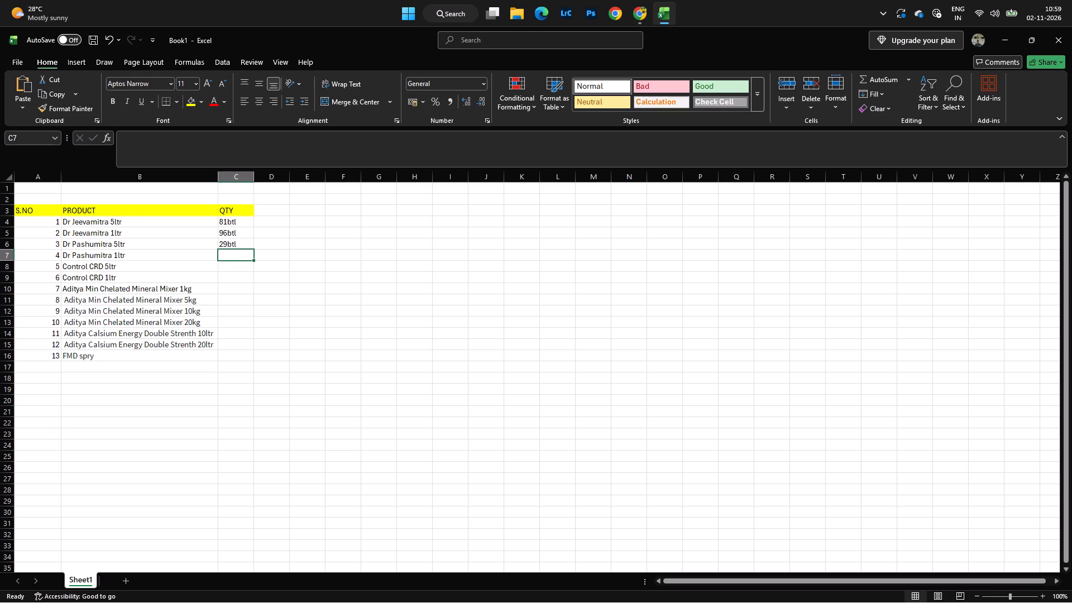
pyautogui.press('5')
pyautogui.press('9')
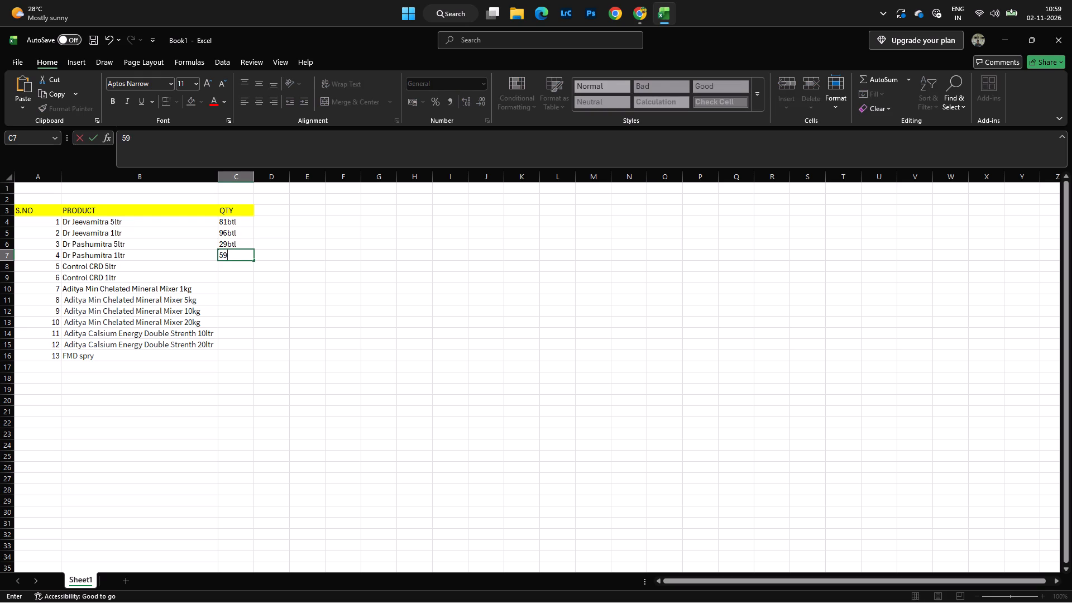
pyautogui.write('bt')
pyautogui.press('l')
pyautogui.press('Return')
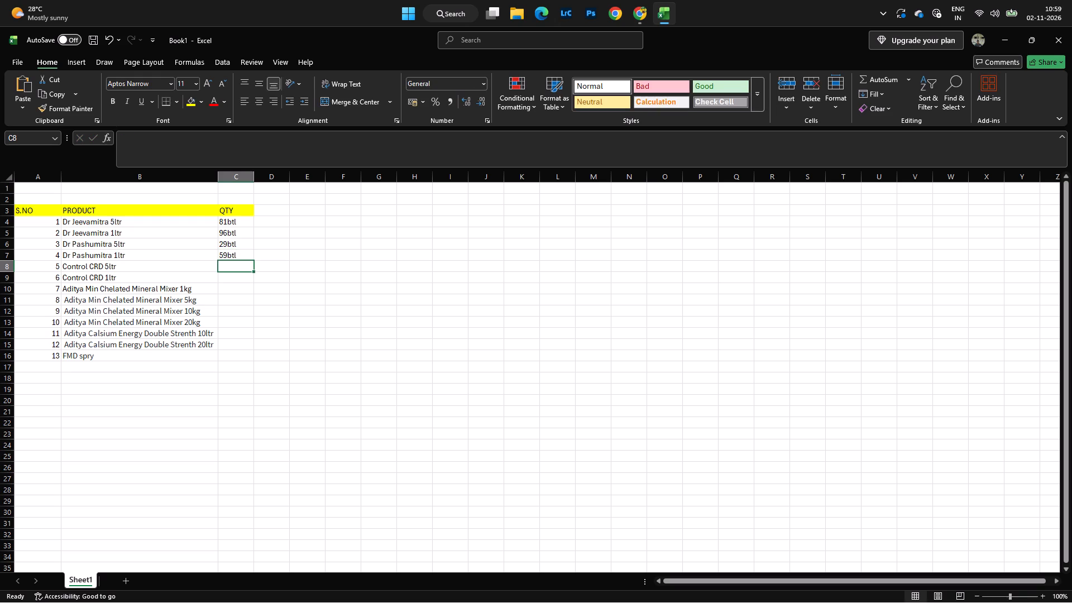
# Enter the Control CRD quantities in the QTY column: 27btl for the 5ltr pack and 43btl for the 1ltr pack.
pyautogui.write('27')
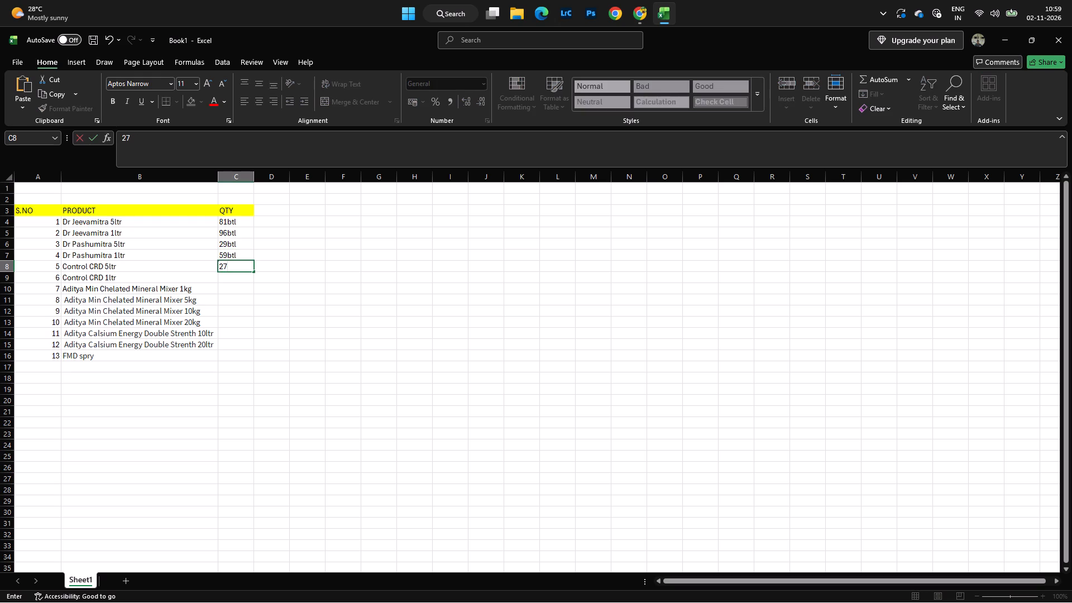
pyautogui.write('btl')
pyautogui.press('Return')
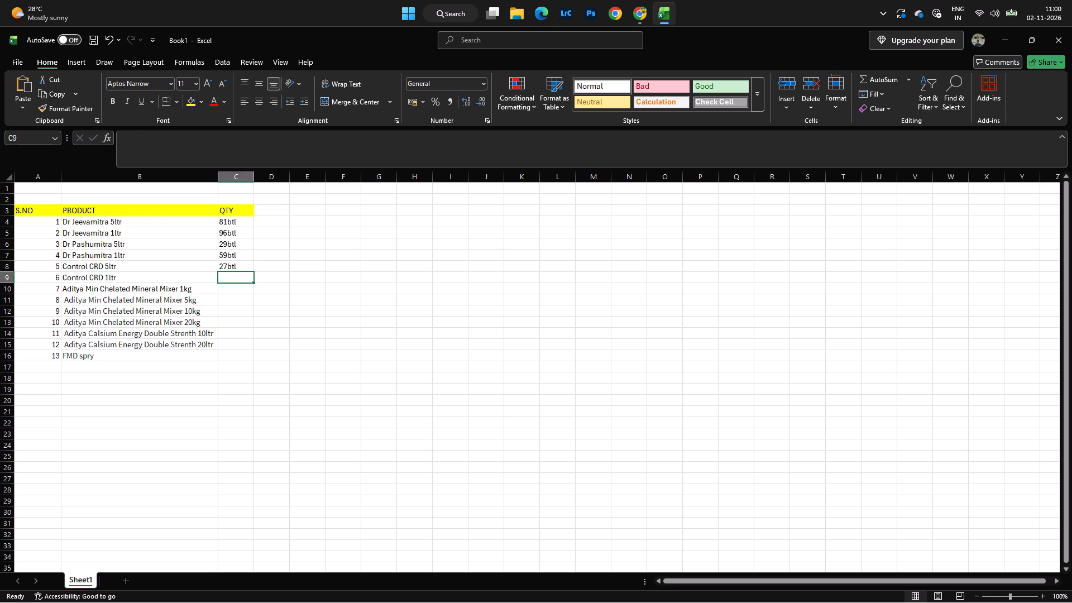
pyautogui.write('43')
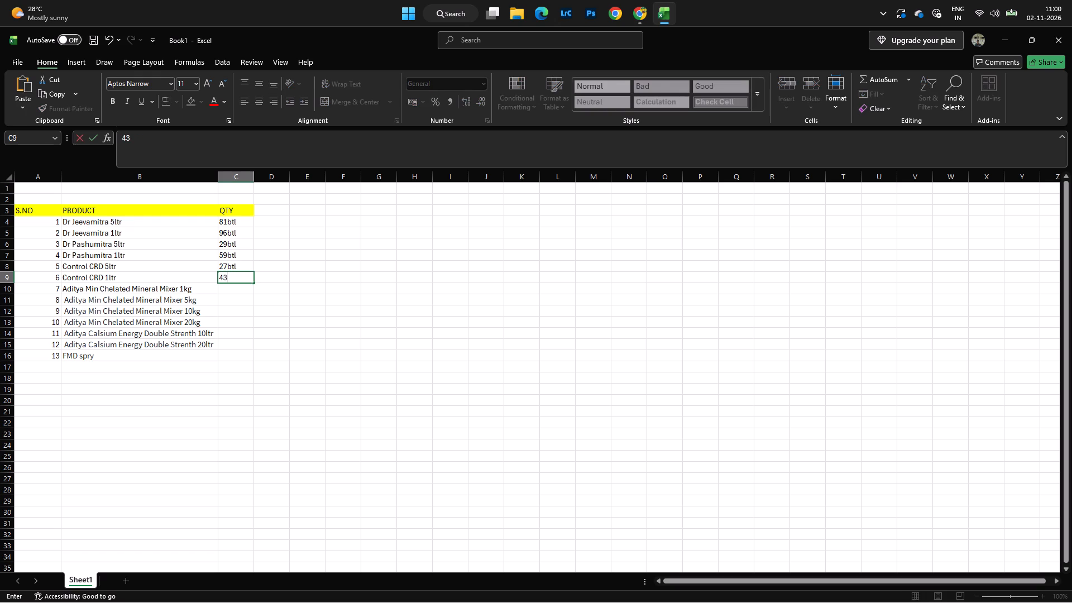
pyautogui.write('br')
pyautogui.press('BackSpace')
pyautogui.write('tl')
pyautogui.press('Return')
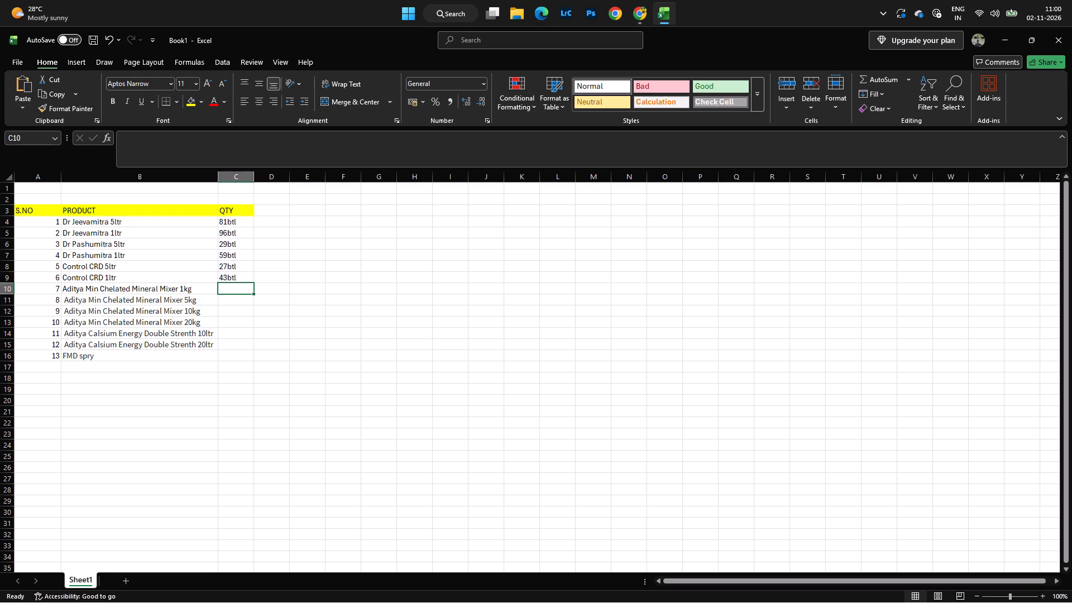
# Enter 89pkg as the Aditya Min Chelated Mineral Mixer 1kg quantity, checking its stock unit in the myBillBook inventory in Chrome.
pyautogui.write('89')
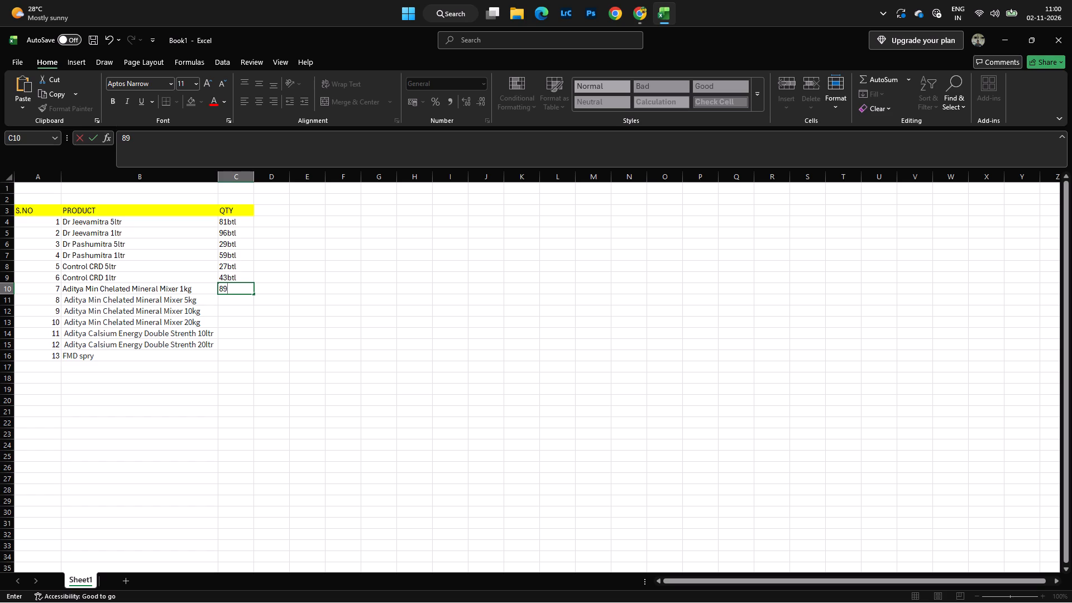
pyautogui.write('pck')
pyautogui.press('BackSpace')
pyautogui.click(639, 13)
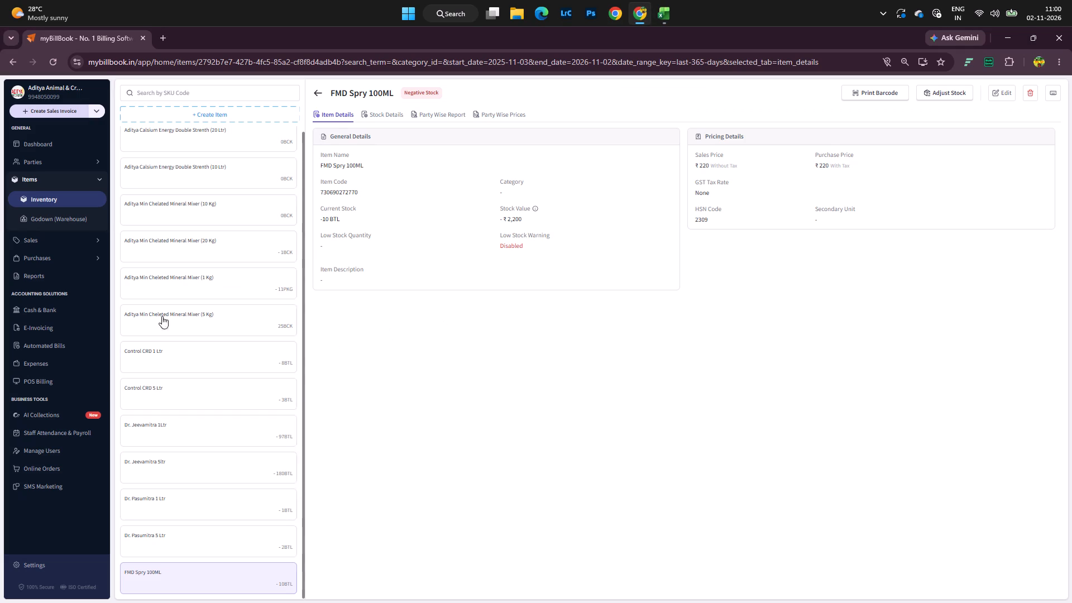
pyautogui.click(190, 221)
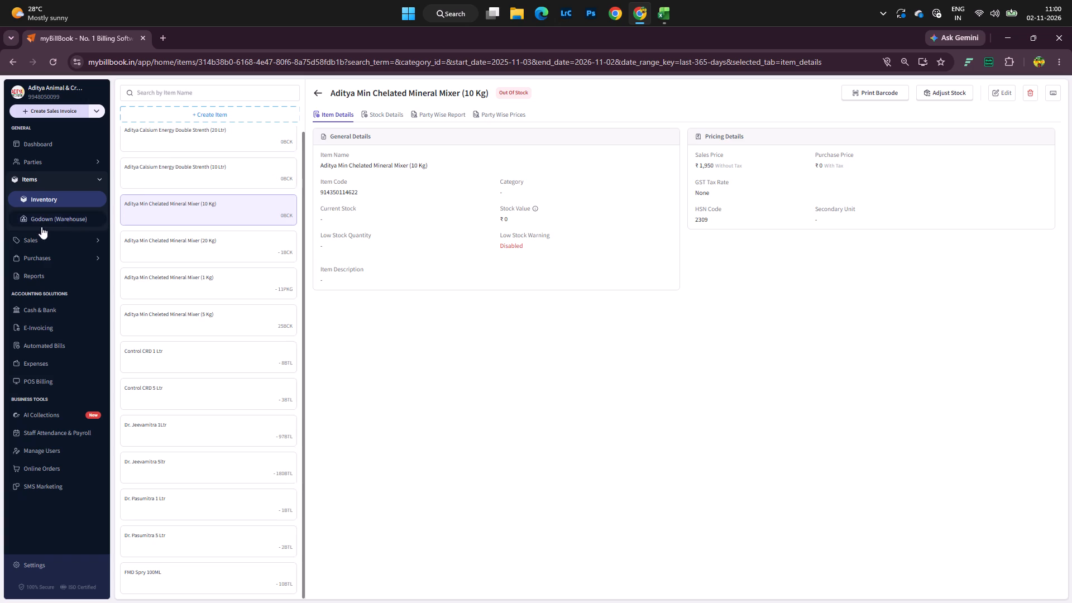
pyautogui.click(38, 181)
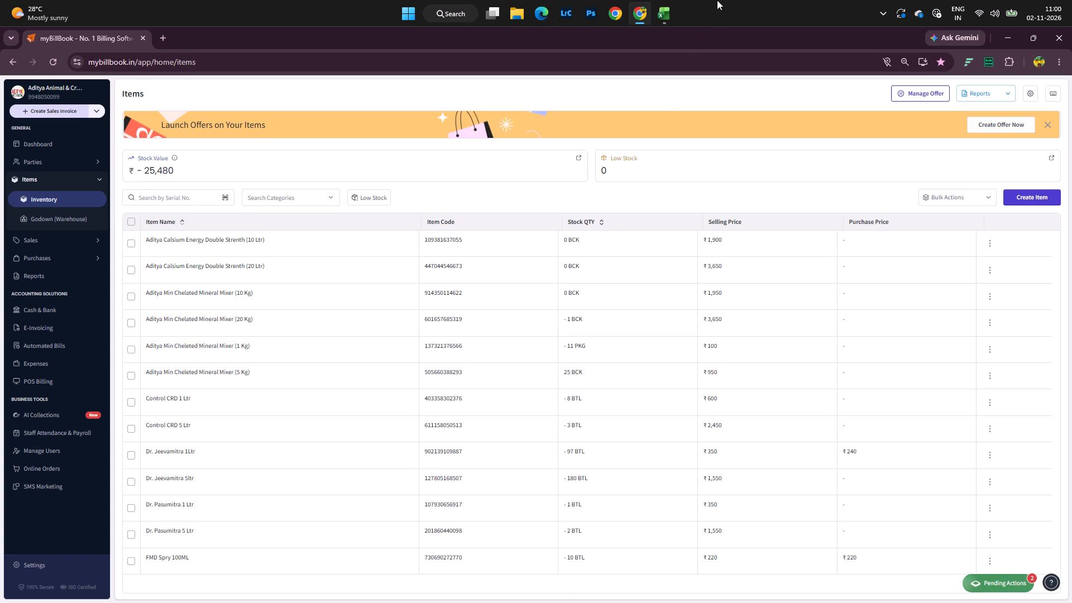
pyautogui.click(670, 20)
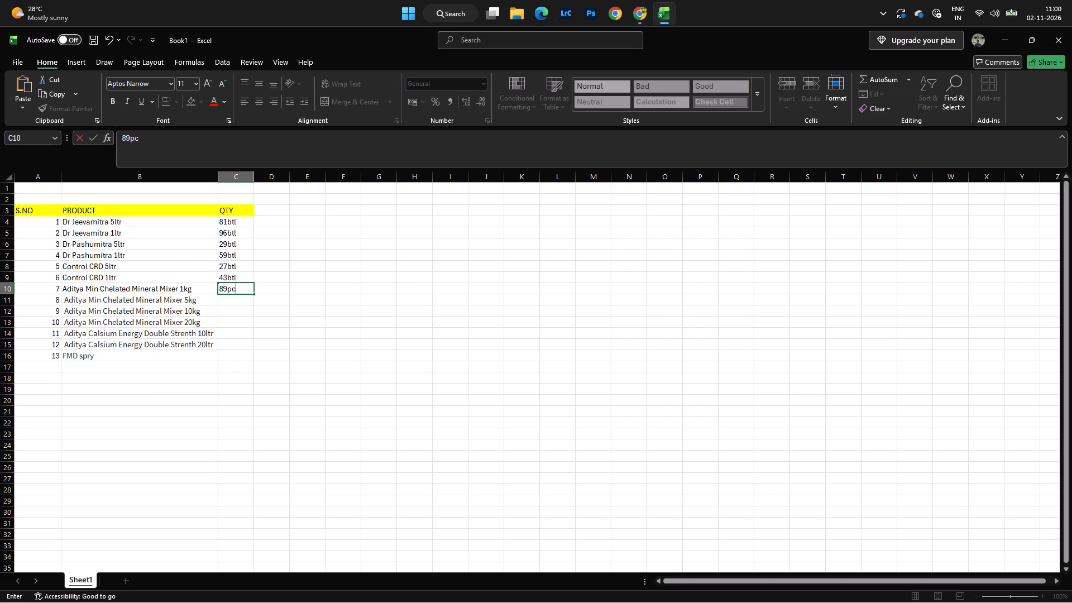
pyautogui.press('BackSpace')
pyautogui.write('kg')
pyautogui.press('Return')
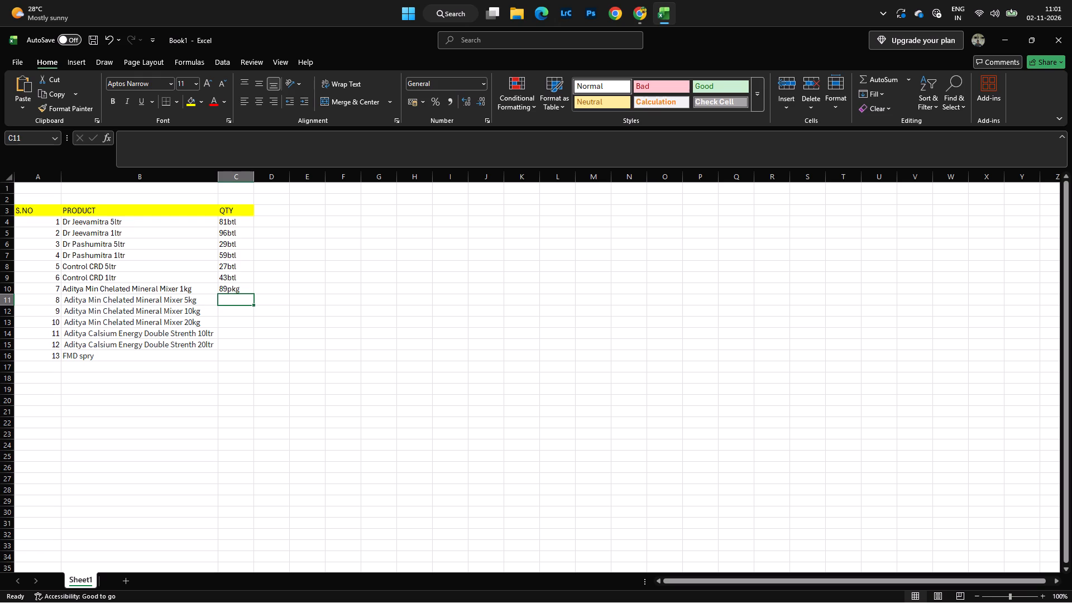
# Enter 19bck as the Aditya Min Chelated Mineral Mixer 5kg quantity, checking its stock unit in the myBillBook inventory in Chrome.
pyautogui.write('19')
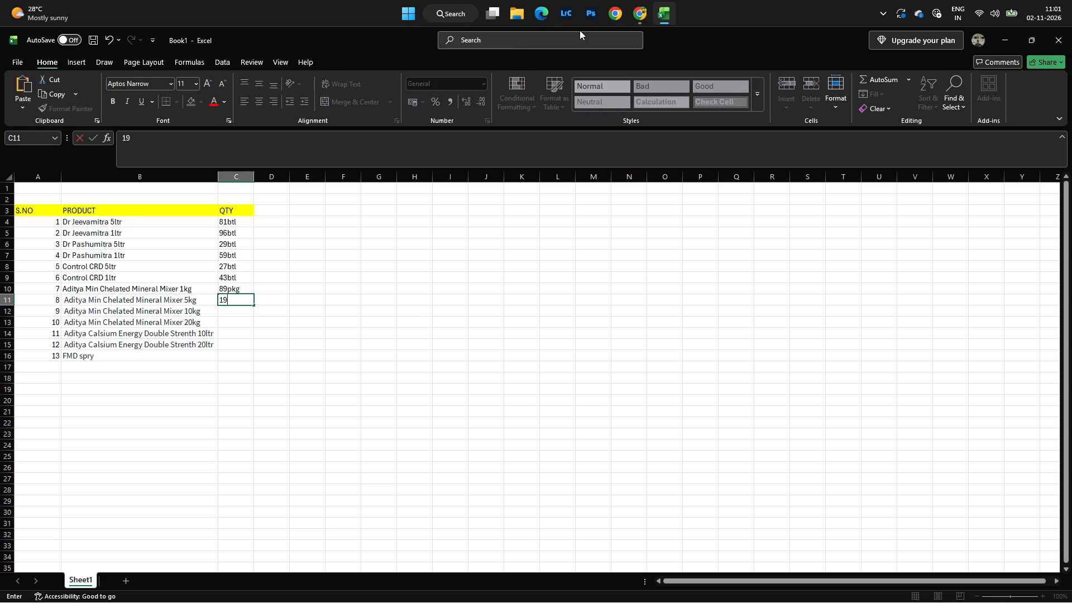
pyautogui.click(640, 19)
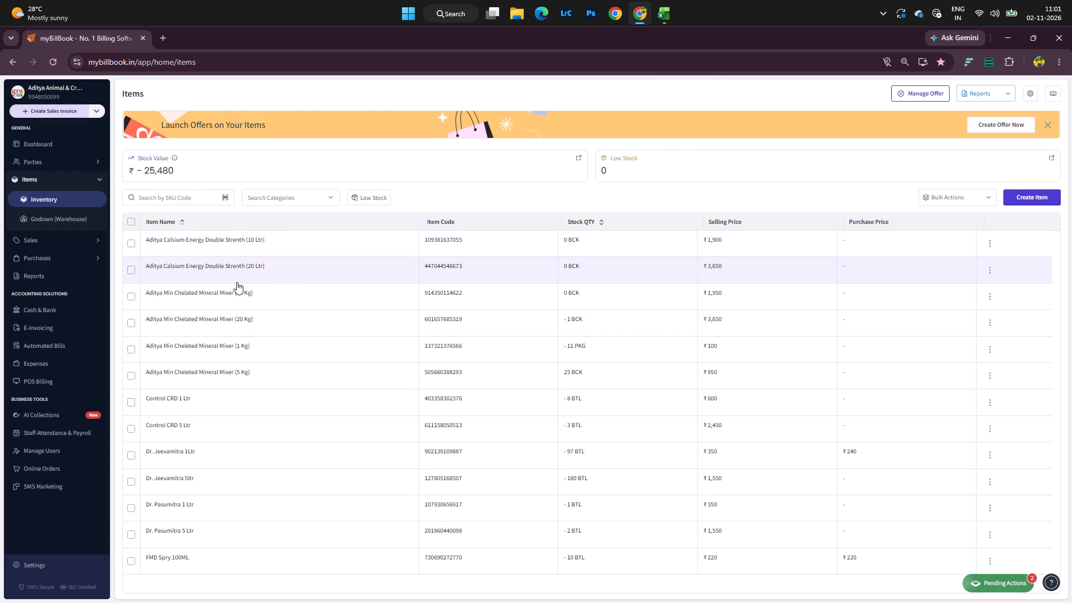
pyautogui.click(659, 9)
pyautogui.write('bc')
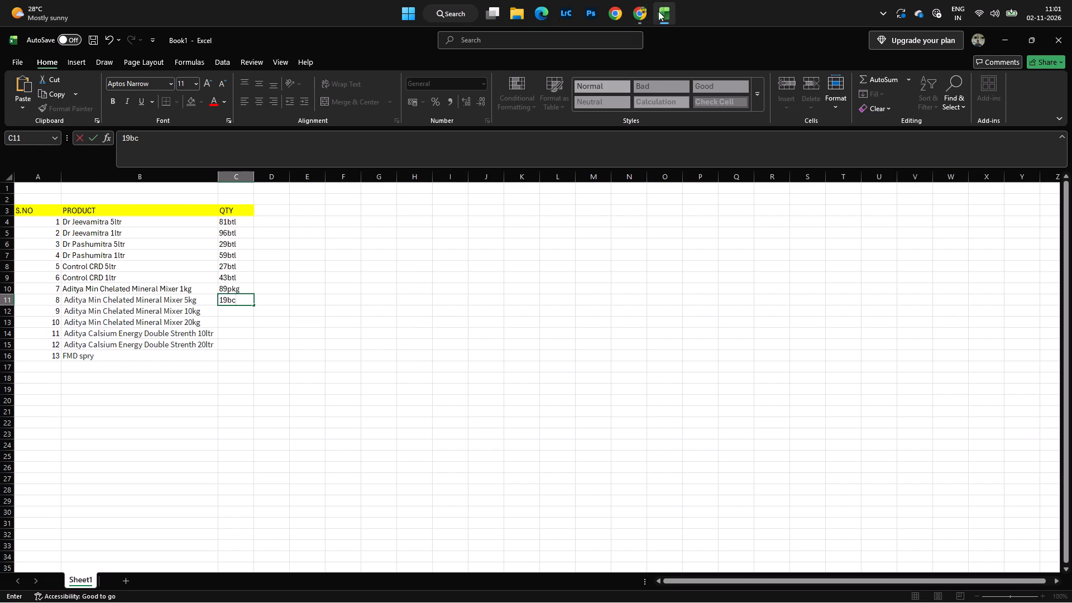
pyautogui.click(644, 13)
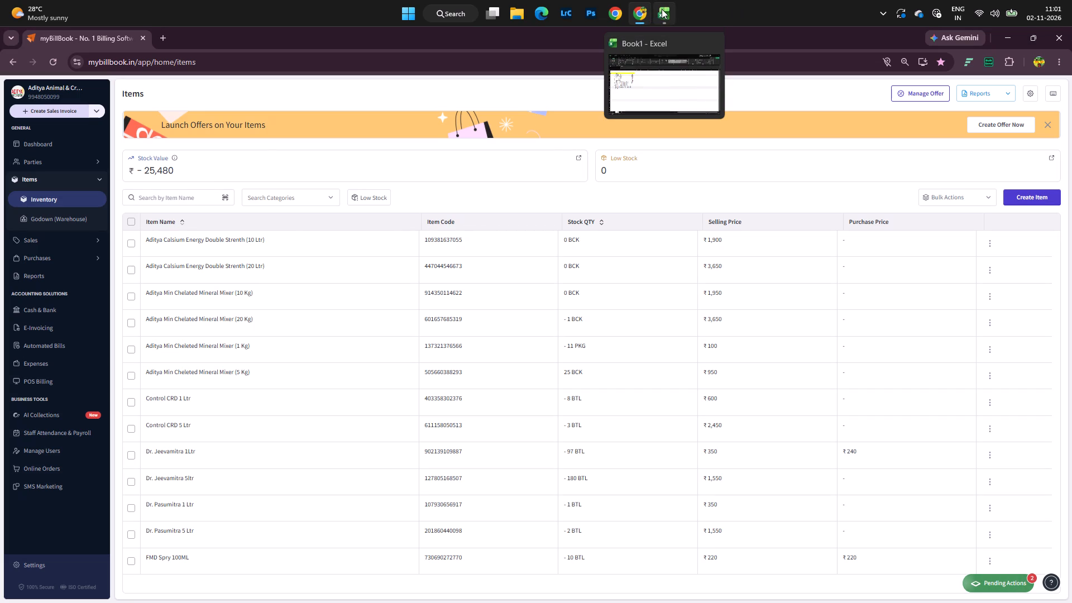
pyautogui.click(669, 7)
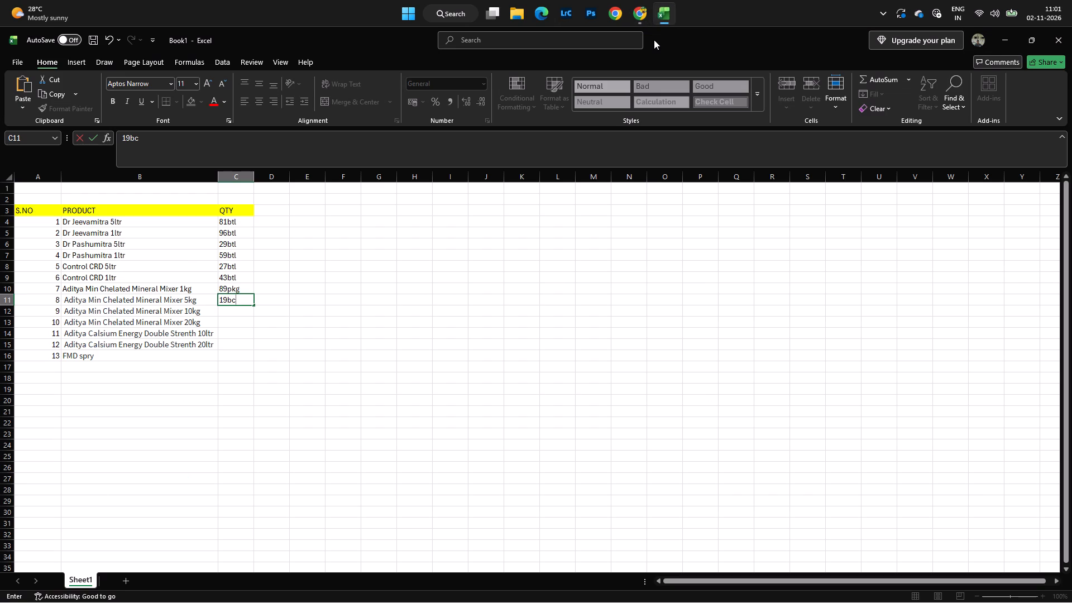
pyautogui.press('k')
pyautogui.press('Return')
# Enter 0 as the quantity for the 10kg and 20kg Mineral Mixer and the 10ltr and 20ltr Calsium Energy Double Strenth rows.
pyautogui.press('0')
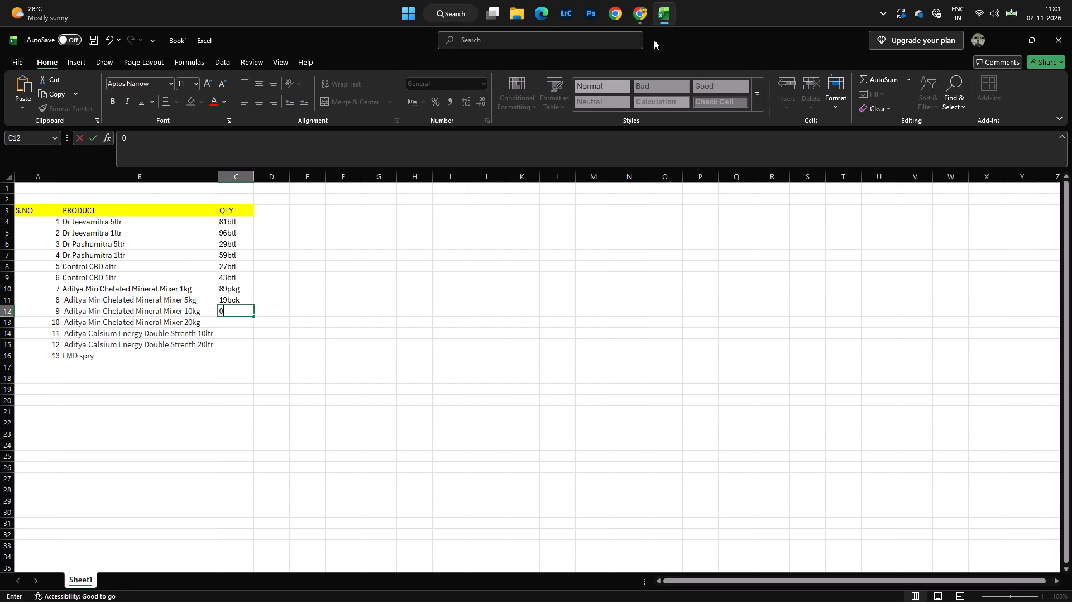
pyautogui.press('Return')
pyautogui.press('0')
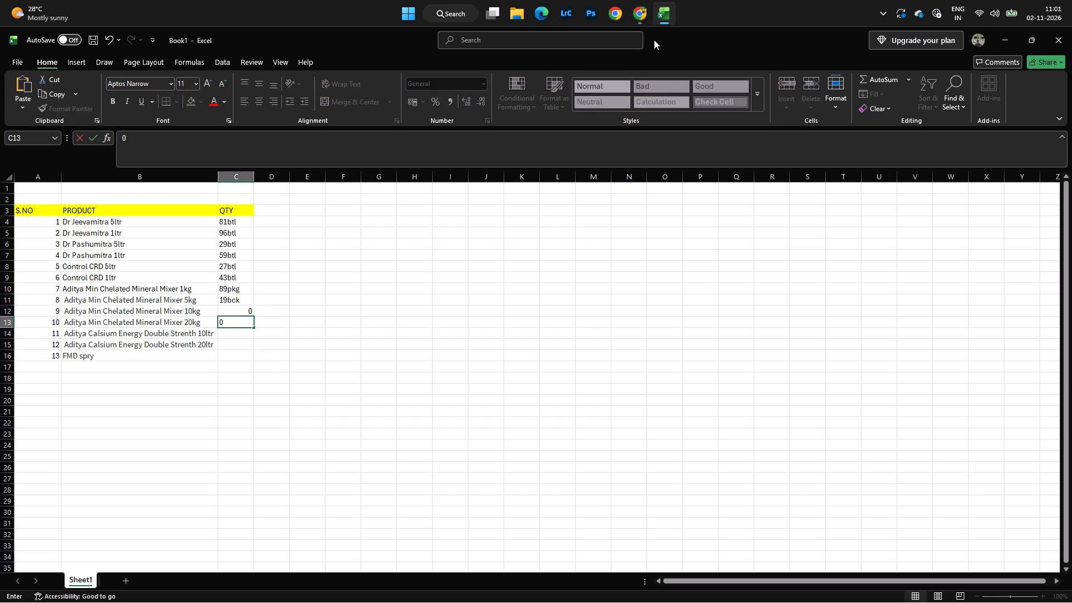
pyautogui.press('Return')
pyautogui.press('0')
pyautogui.press('Return')
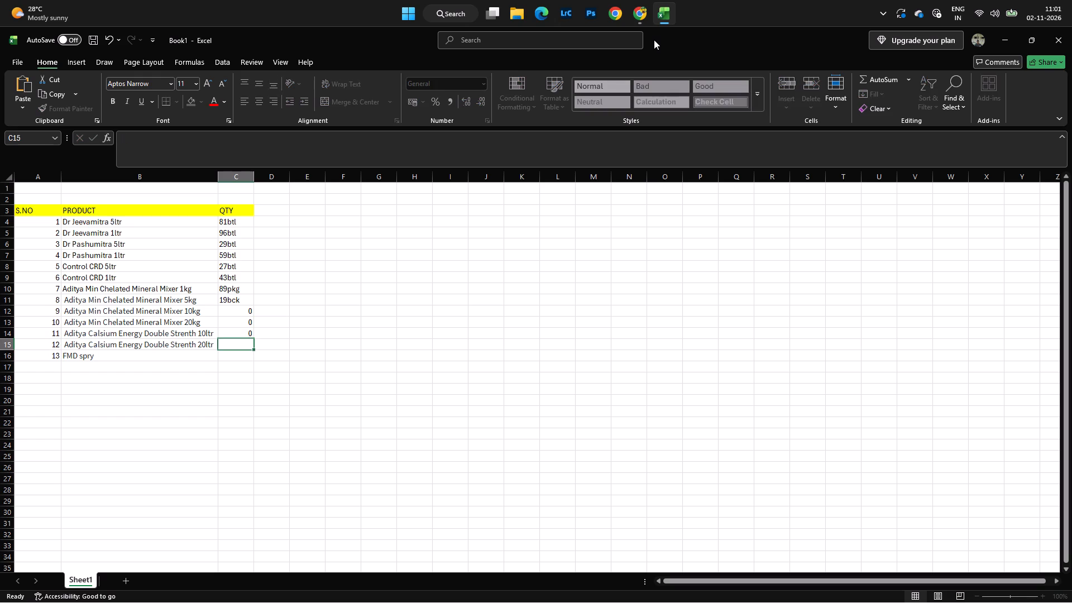
pyautogui.press('0')
pyautogui.press('Return')
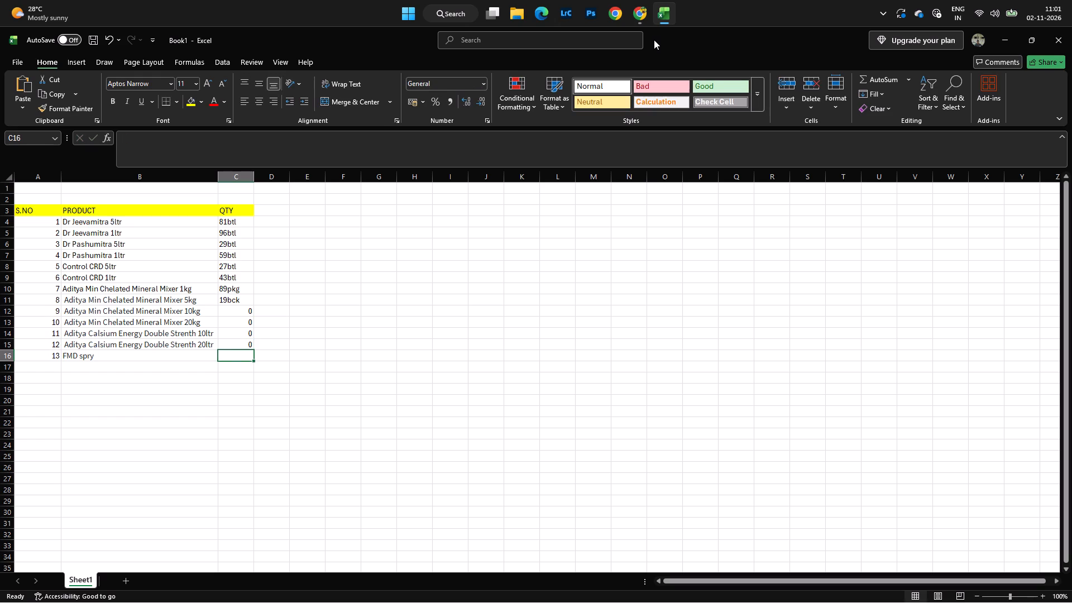
# Enter 2box as the FMD spry quantity in cell C16.
pyautogui.press('2')
pyautogui.write('bo')
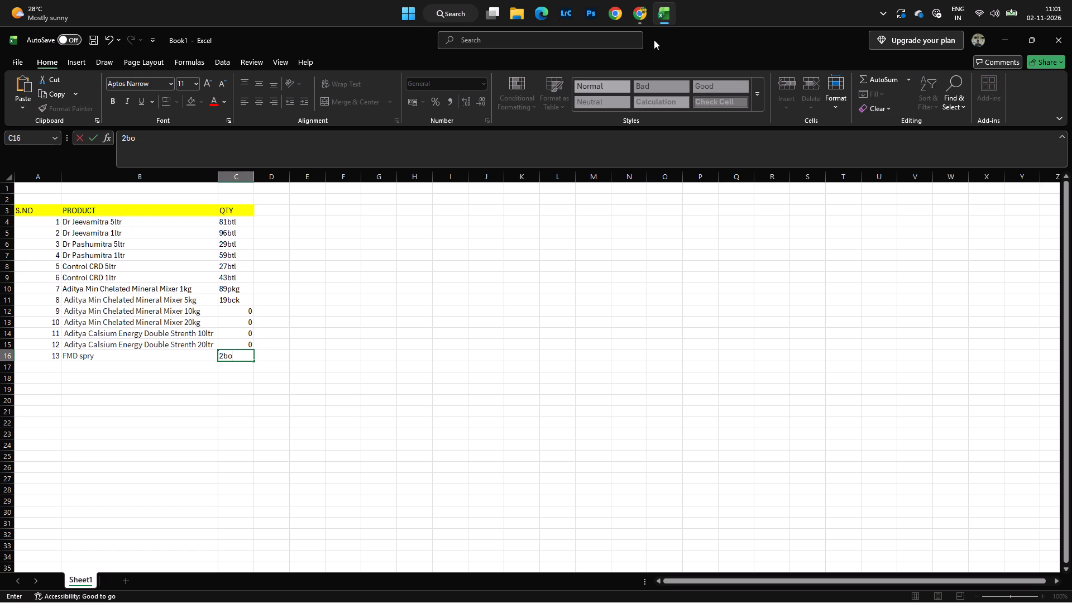
pyautogui.press('x')
pyautogui.moveTo(786, 551); pyautogui.dragTo(786, 543)
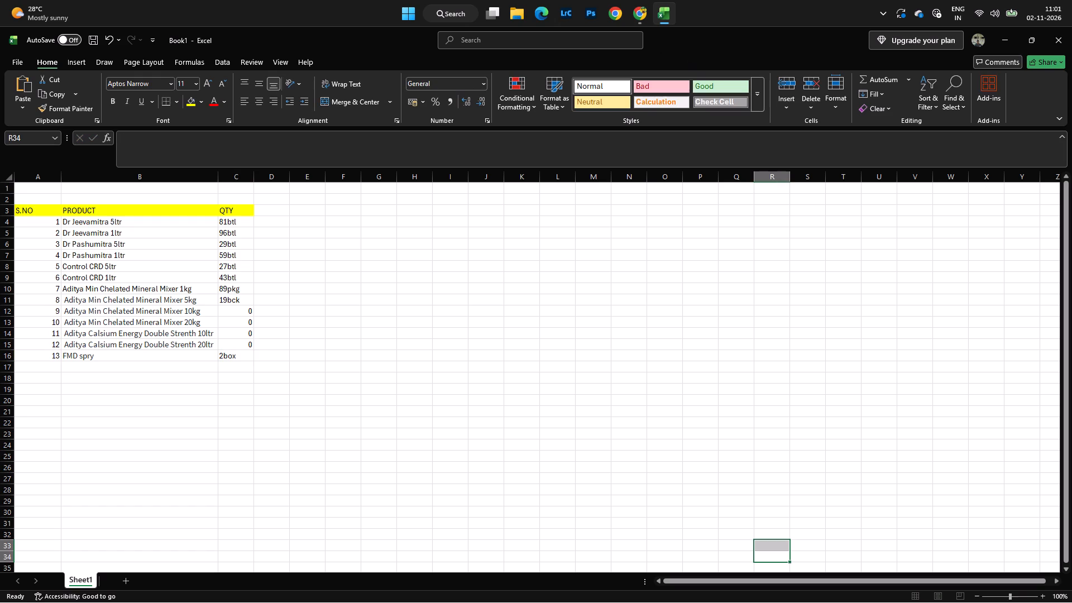
# Left-align the whole QTY column.
pyautogui.click(234, 180)
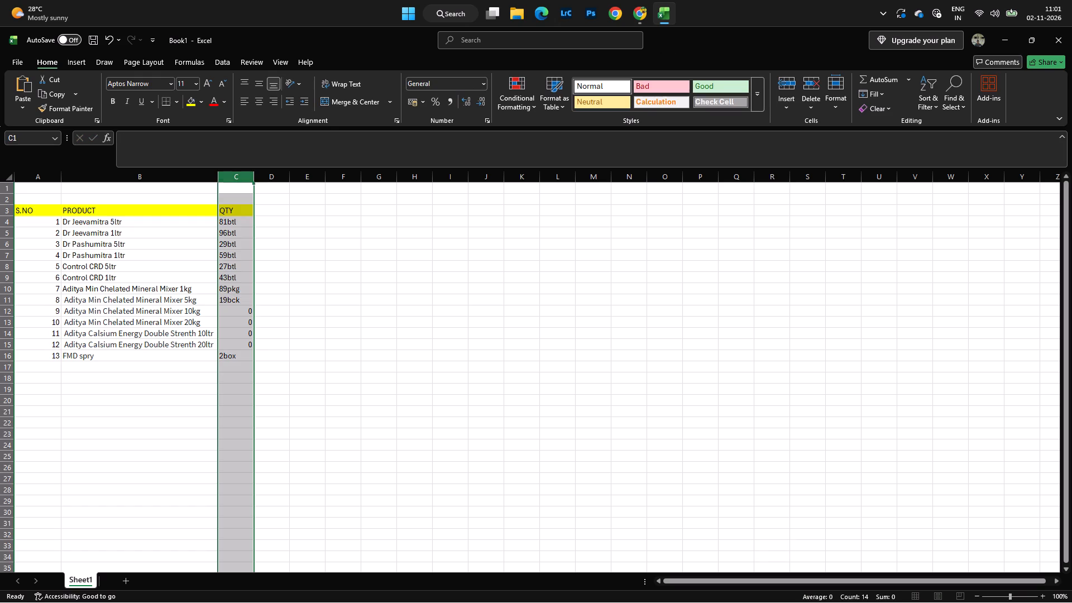
pyautogui.click(248, 103)
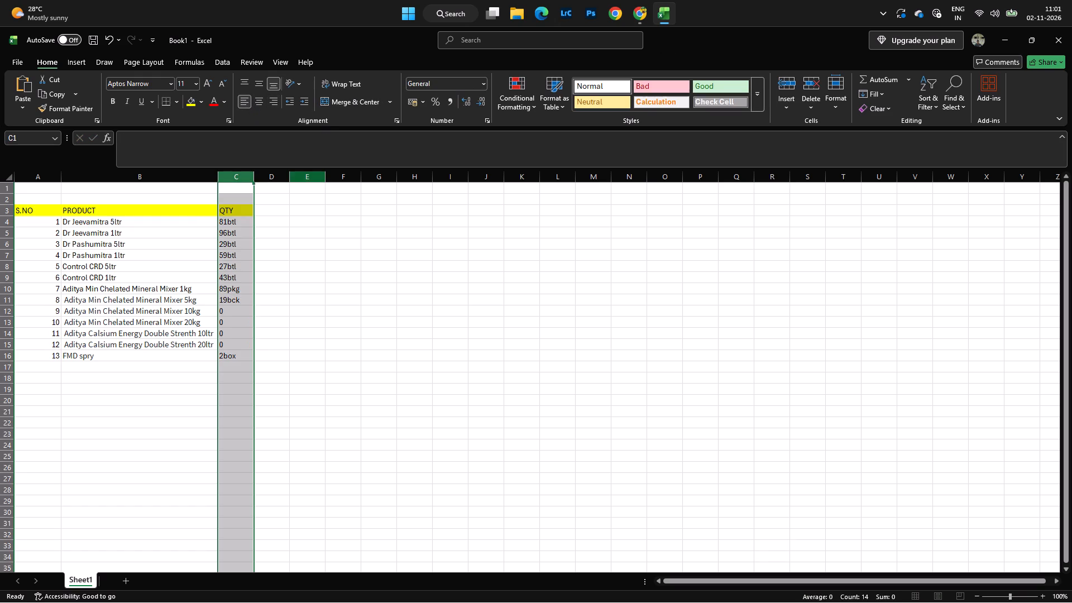
# Merge and center the cells A1:C2 above the product table's header row.
pyautogui.click(376, 277)
pyautogui.moveTo(33, 190); pyautogui.dragTo(240, 199)
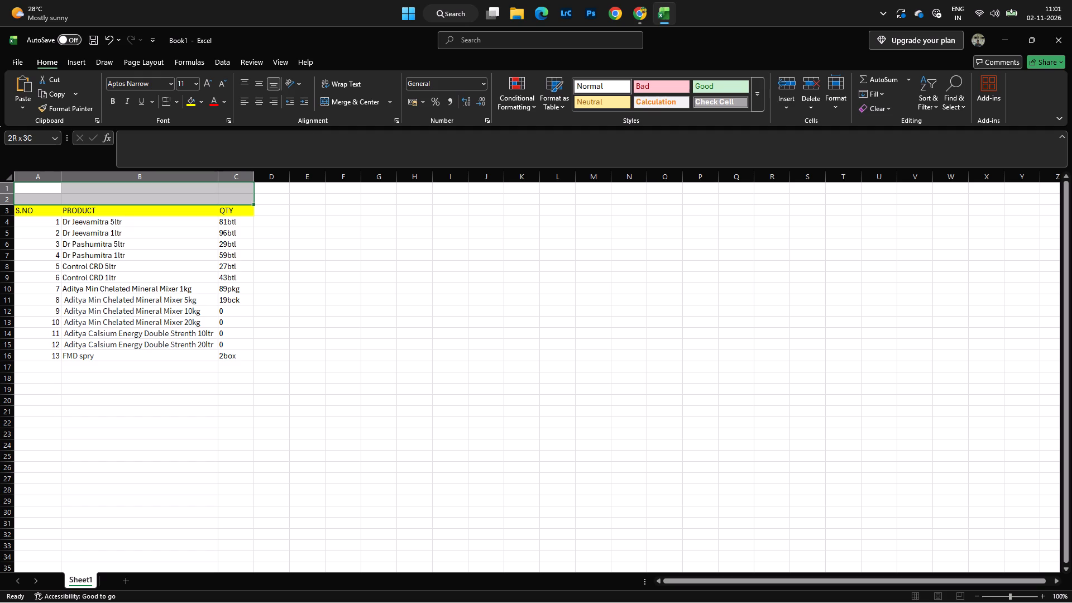
pyautogui.moveTo(240, 199); pyautogui.dragTo(240, 199)
pyautogui.click(338, 102)
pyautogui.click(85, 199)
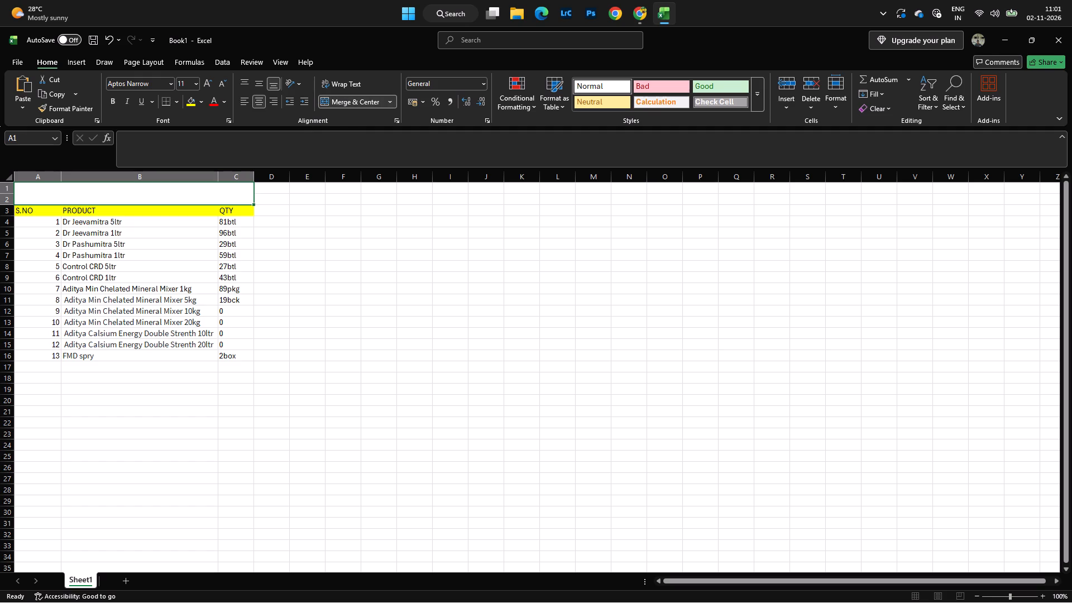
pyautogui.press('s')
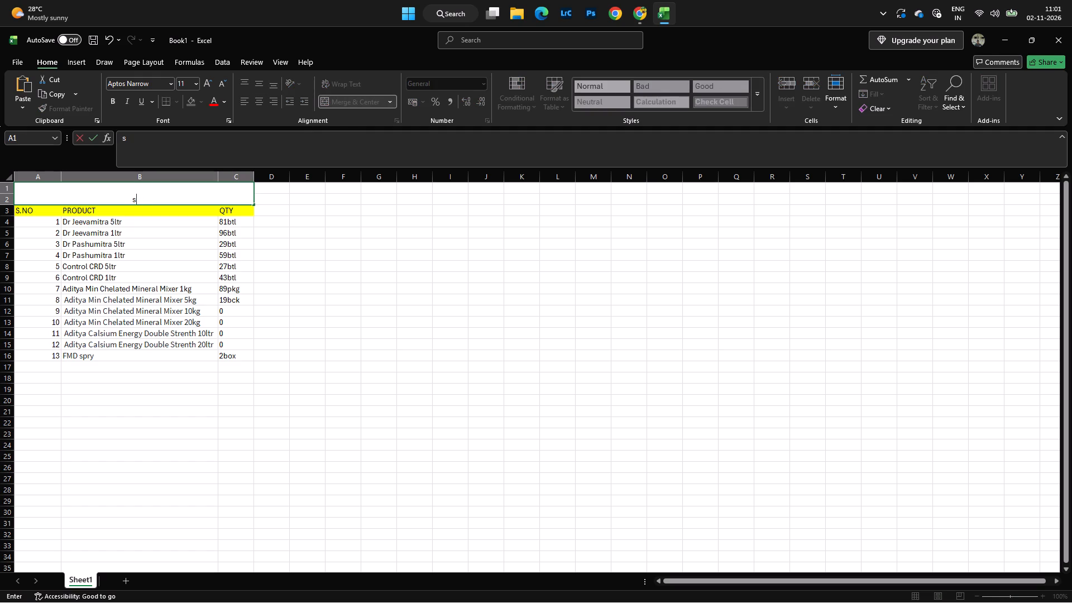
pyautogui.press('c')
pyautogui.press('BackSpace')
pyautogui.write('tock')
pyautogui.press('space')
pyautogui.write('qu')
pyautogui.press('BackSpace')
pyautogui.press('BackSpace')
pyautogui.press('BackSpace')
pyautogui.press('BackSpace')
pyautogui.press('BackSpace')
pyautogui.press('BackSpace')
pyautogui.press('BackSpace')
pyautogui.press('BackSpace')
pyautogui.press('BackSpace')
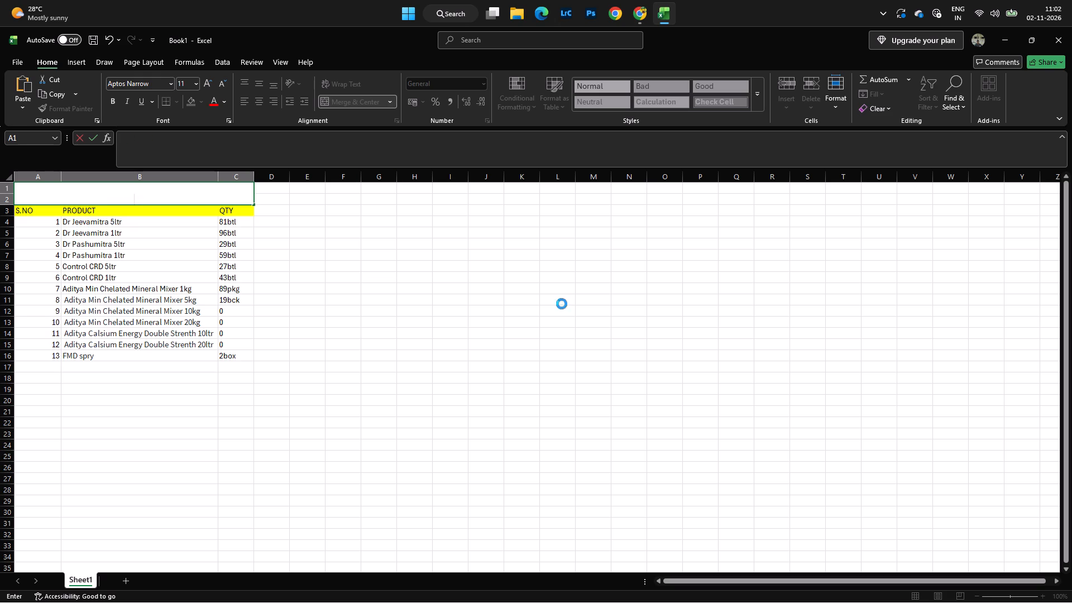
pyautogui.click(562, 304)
# Apply All Borders to the product table from the header row to the FMD spry row, A3:C16.
pyautogui.moveTo(58, 209); pyautogui.dragTo(246, 342)
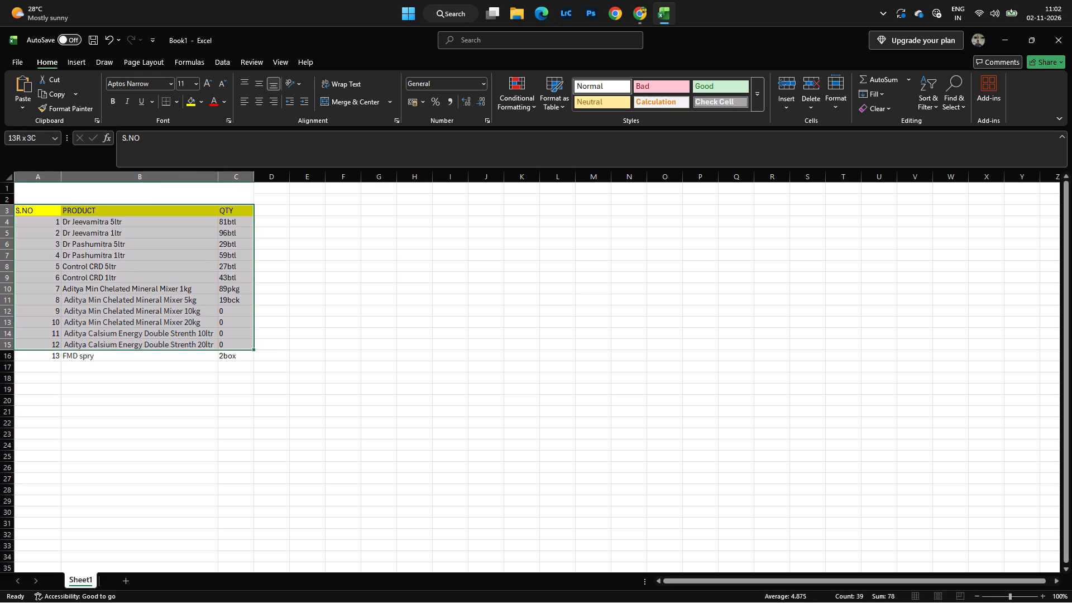
pyautogui.moveTo(246, 342); pyautogui.dragTo(244, 359)
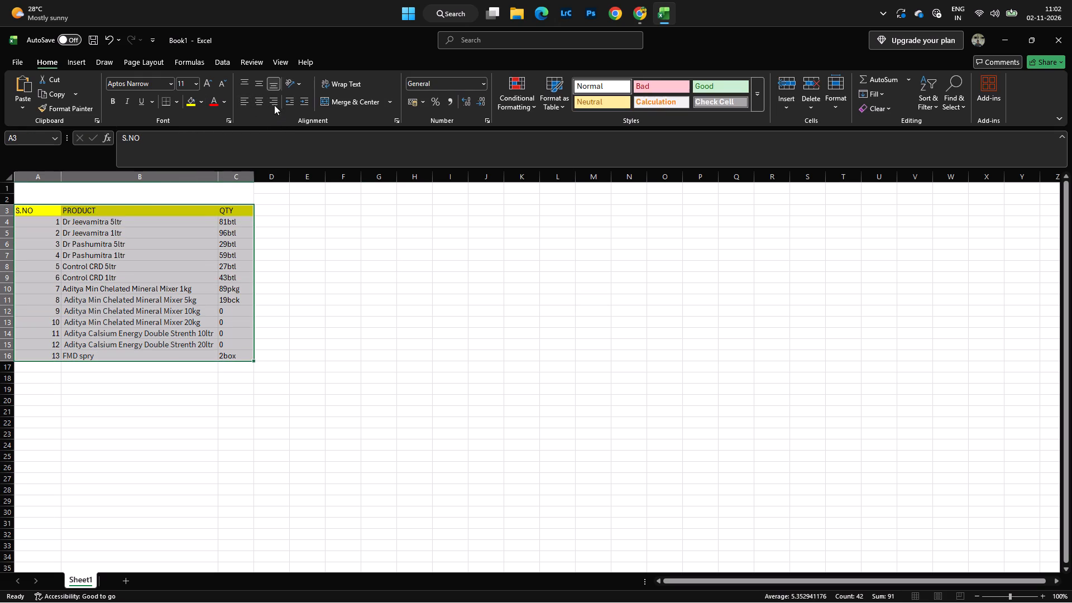
pyautogui.click(177, 103)
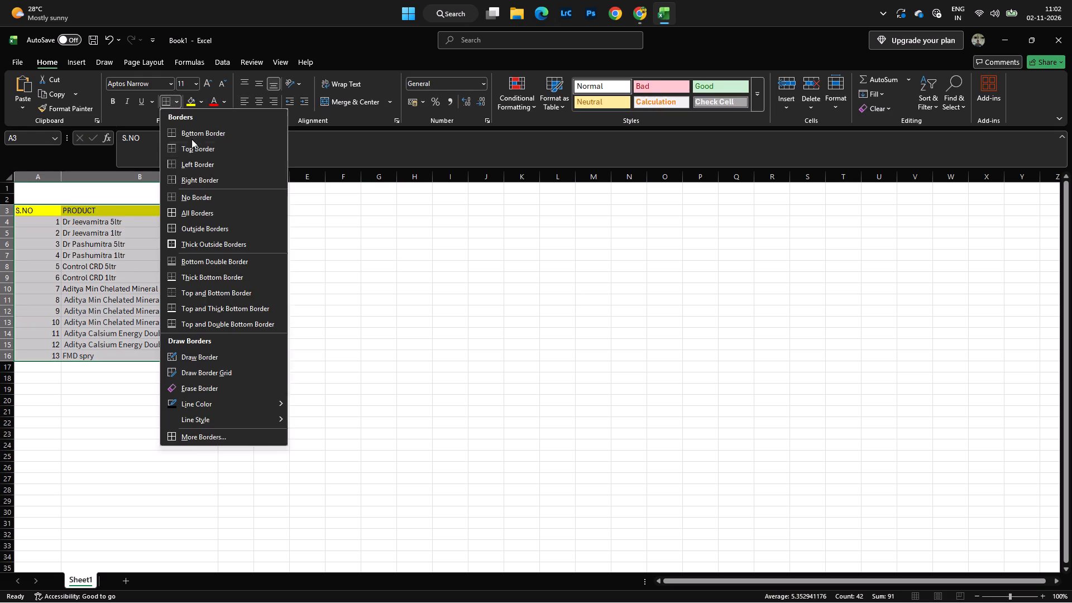
pyautogui.click(186, 207)
pyautogui.click(395, 274)
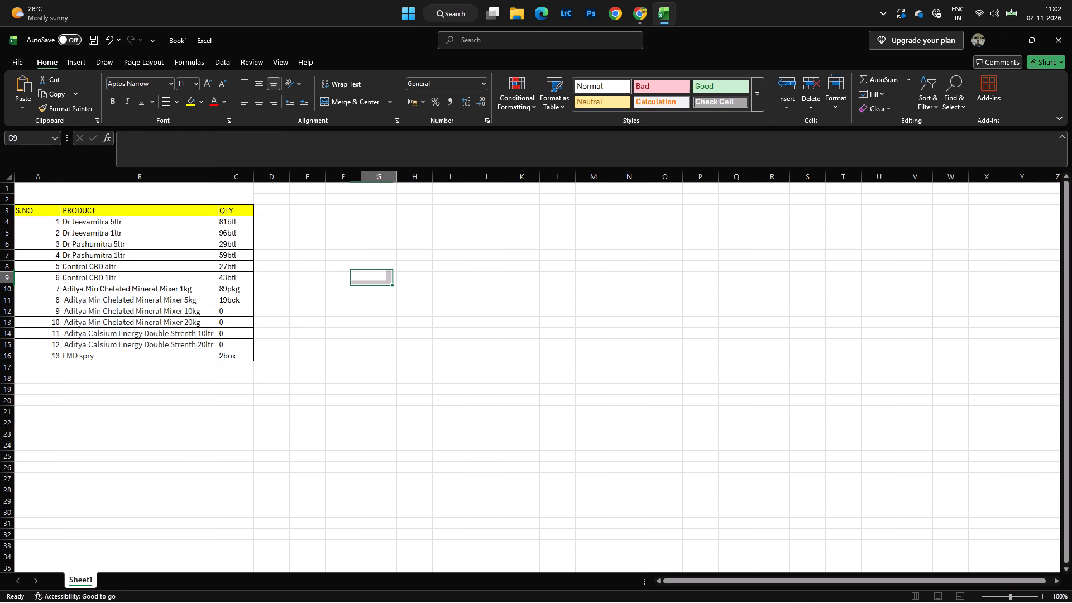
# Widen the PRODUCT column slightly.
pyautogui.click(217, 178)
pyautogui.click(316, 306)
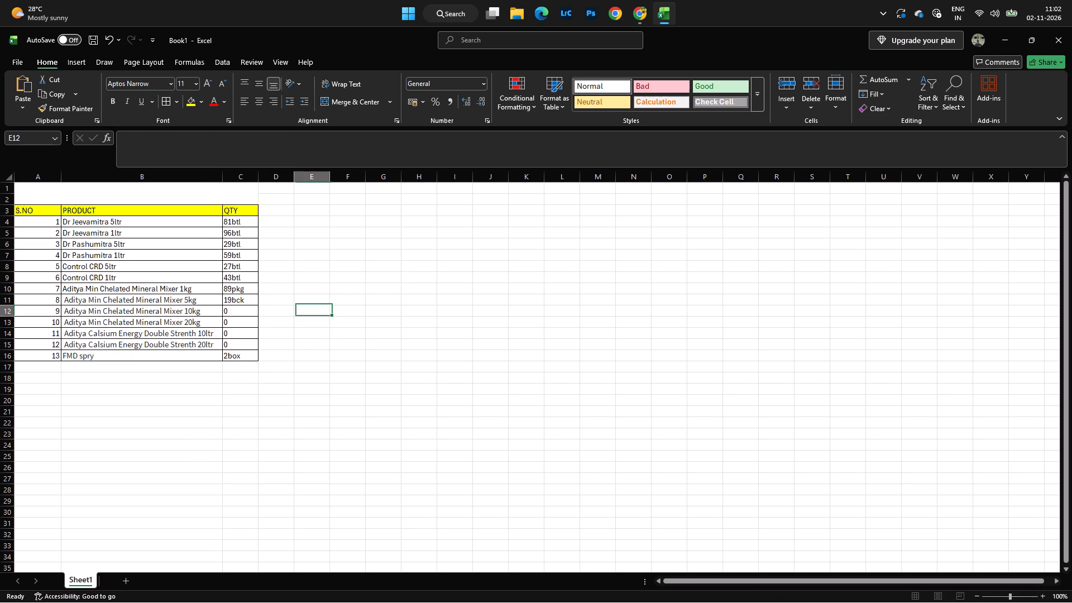
# Increase the font size of the product table A3:C16 to 14.
pyautogui.moveTo(39, 213); pyautogui.dragTo(219, 352)
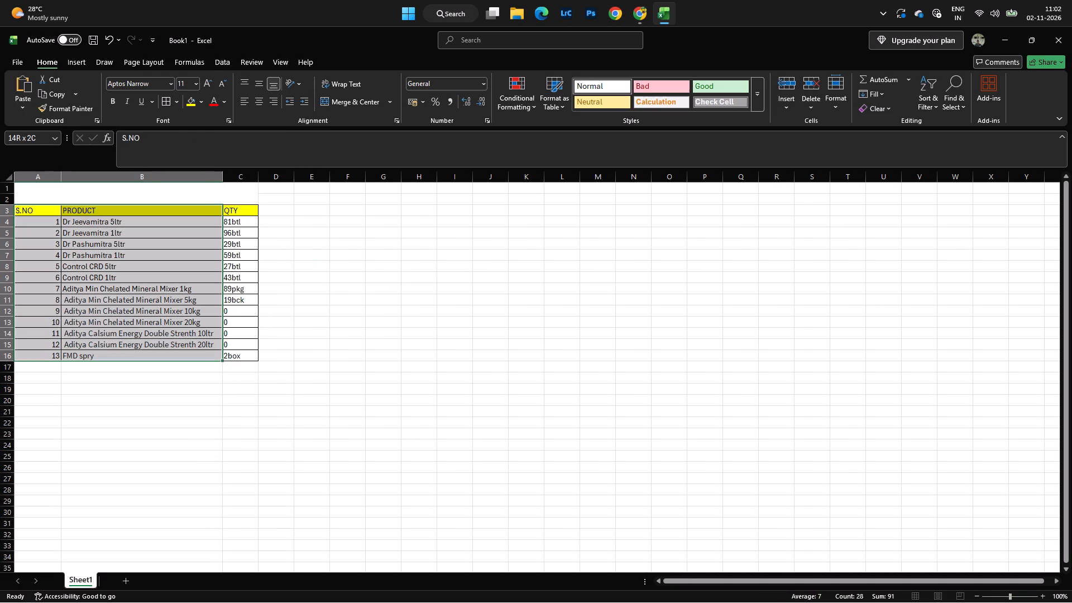
pyautogui.moveTo(219, 352); pyautogui.dragTo(229, 353)
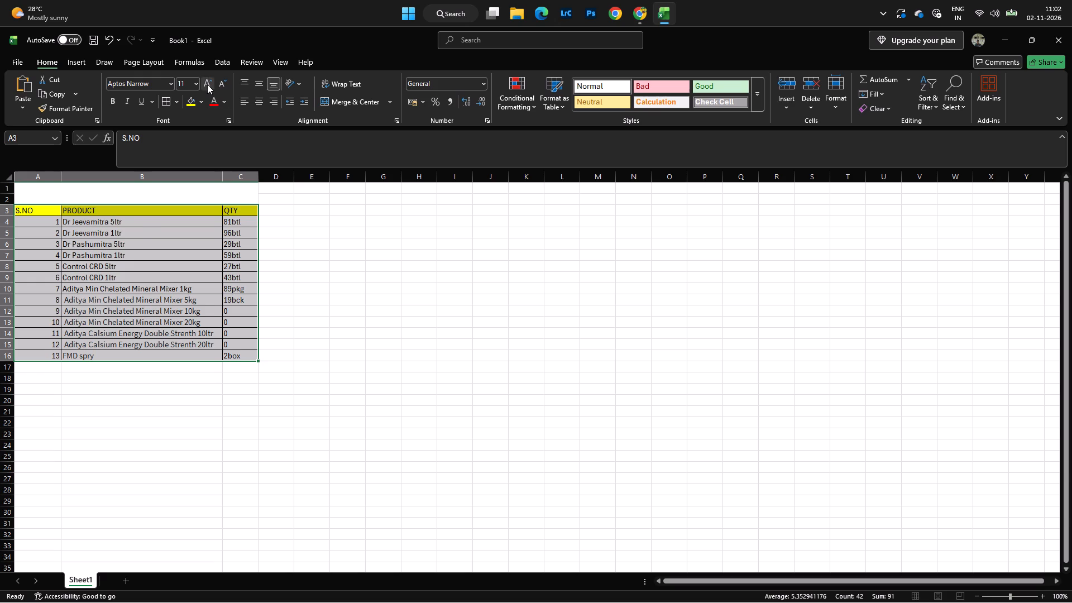
pyautogui.click(207, 84)
pyautogui.click(207, 84)
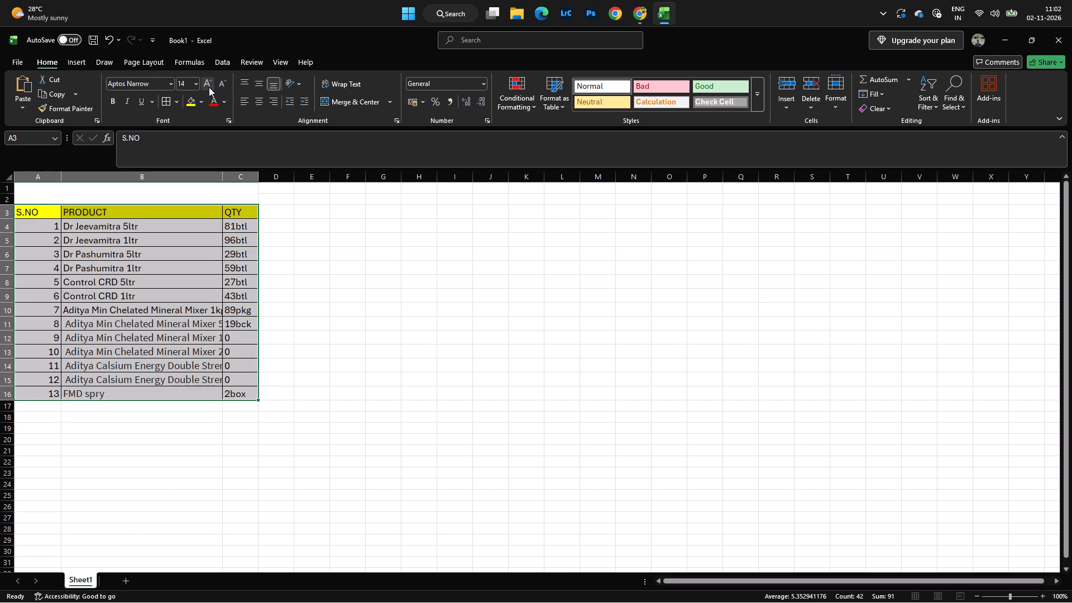
pyautogui.click(452, 264)
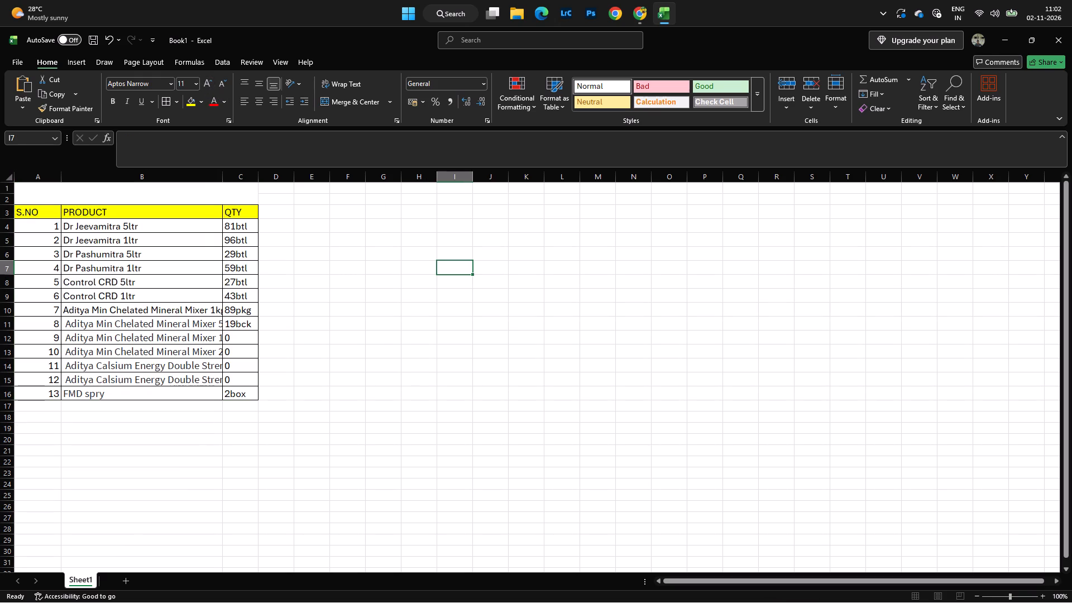
# Widen the PRODUCT column so the longest product names with pack sizes fit.
pyautogui.moveTo(224, 178); pyautogui.dragTo(264, 190)
pyautogui.click(367, 276)
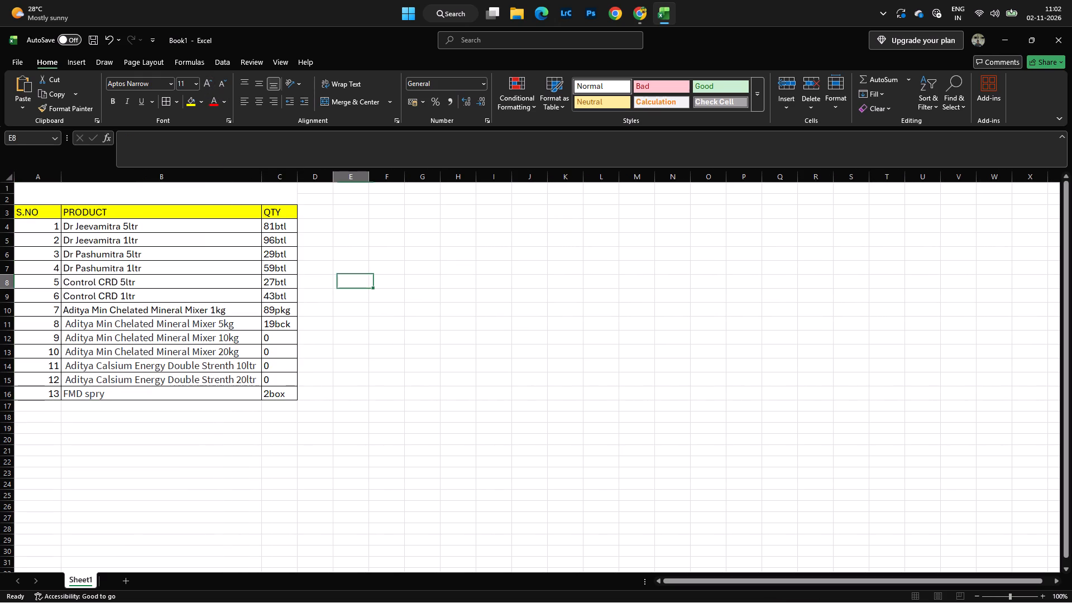
# Save the workbook as stock in the OneDrive Documents folder.
pyautogui.hotkey('ctrl', 's')
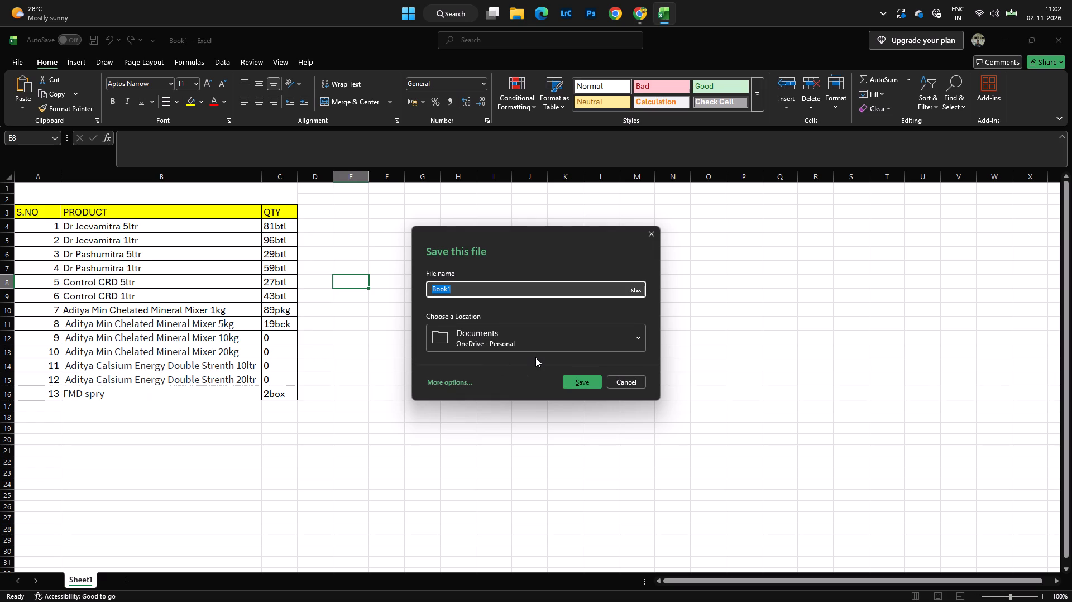
pyautogui.write('stock')
pyautogui.press('Return')
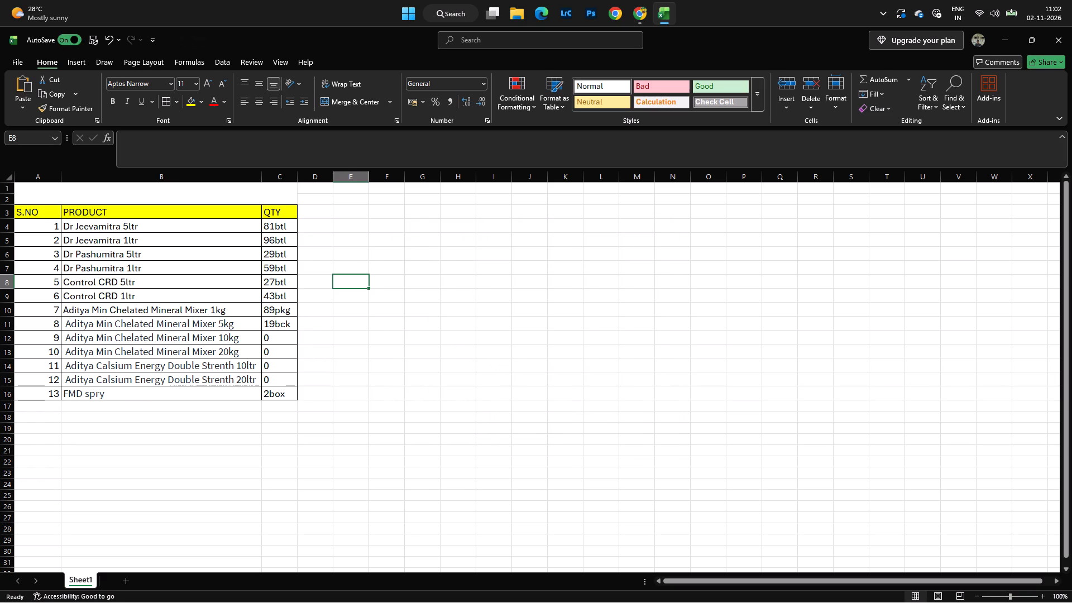
# Enter stock as the title in the merged cell above the product table.
pyautogui.click(228, 198)
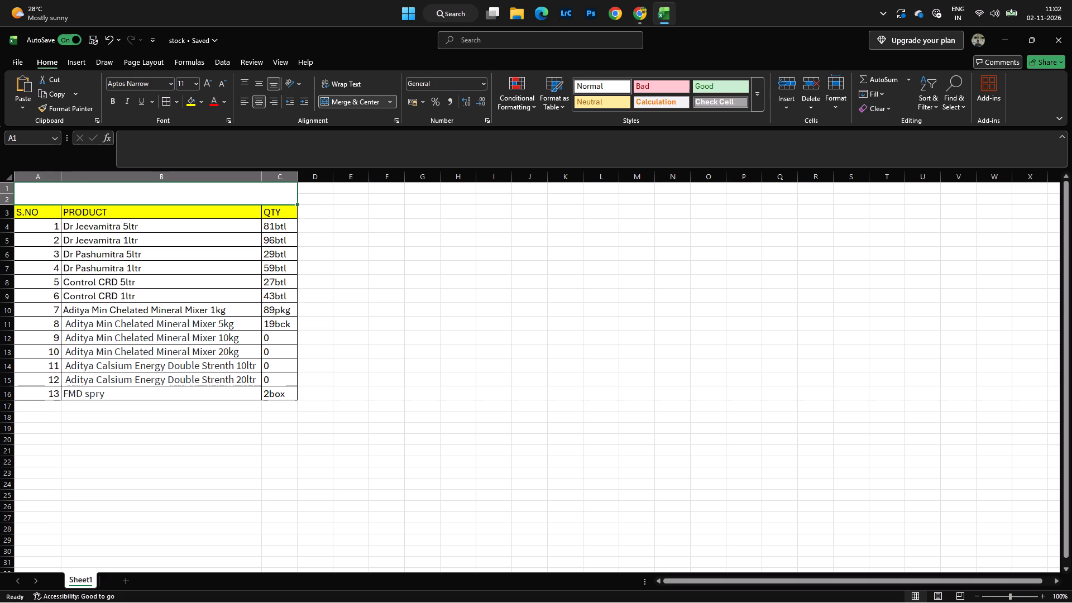
pyautogui.press('s')
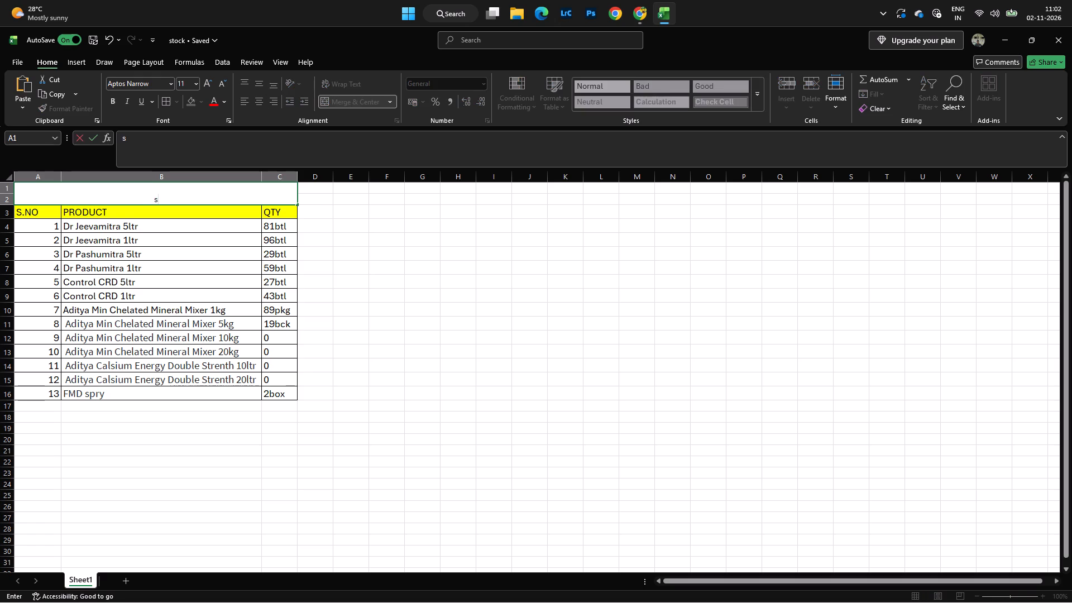
pyautogui.write('tock')
# Format the stock title text as bold with font size 26.
pyautogui.hotkey('ctrl', 'a')
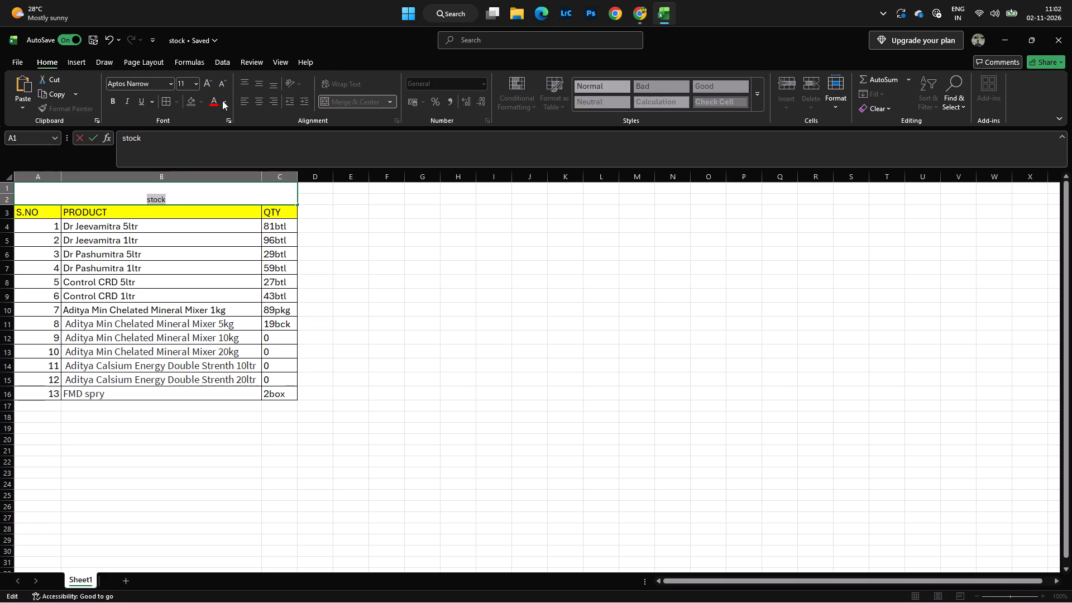
pyautogui.click(201, 83)
pyautogui.tripleClick(203, 83)
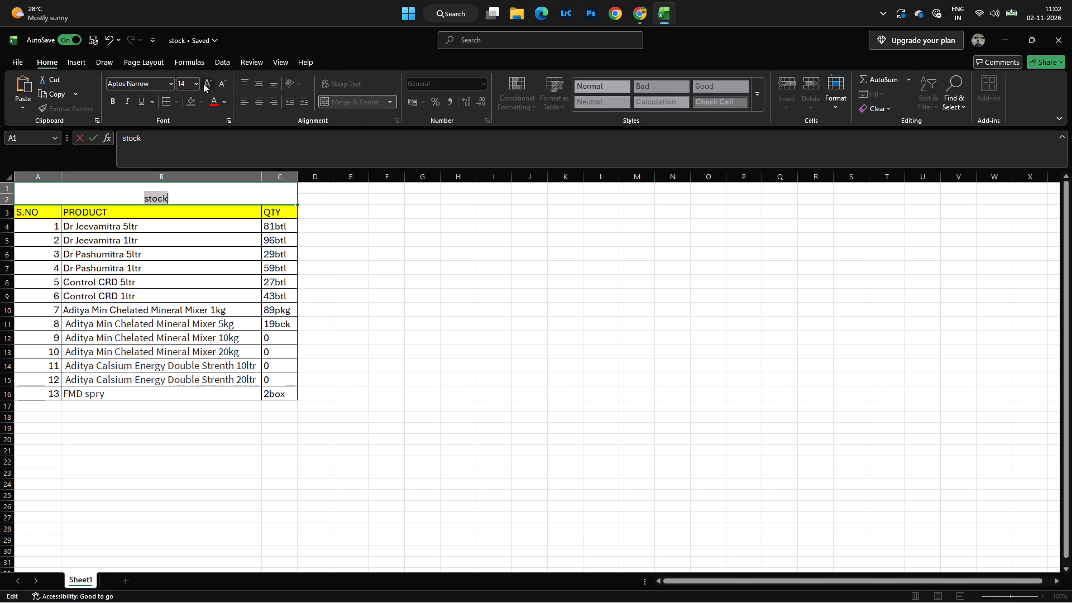
pyautogui.tripleClick(205, 83)
pyautogui.tripleClick(205, 83)
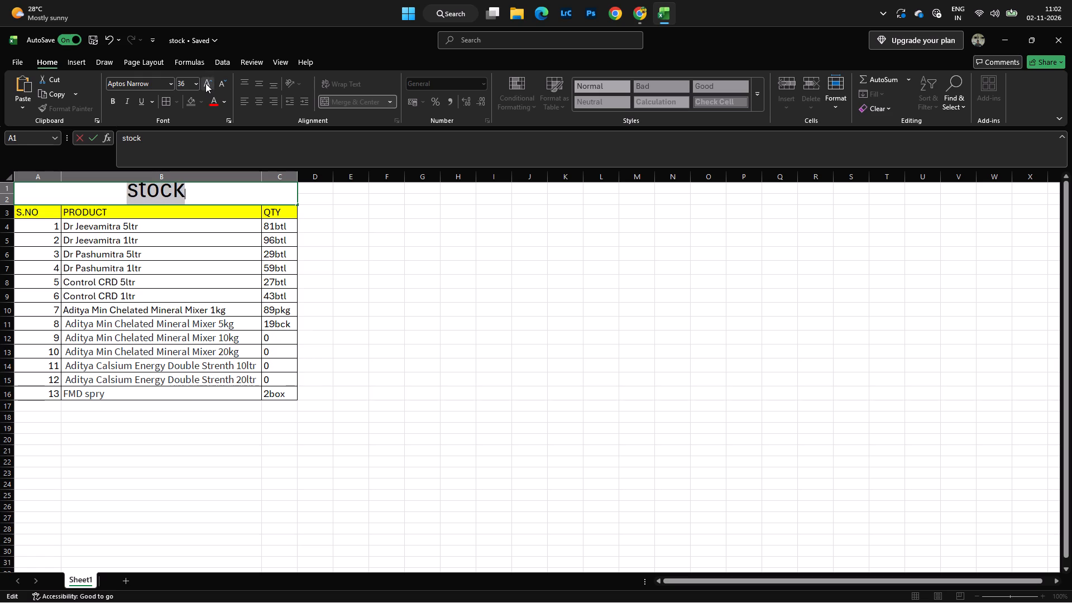
pyautogui.doubleClick(219, 83)
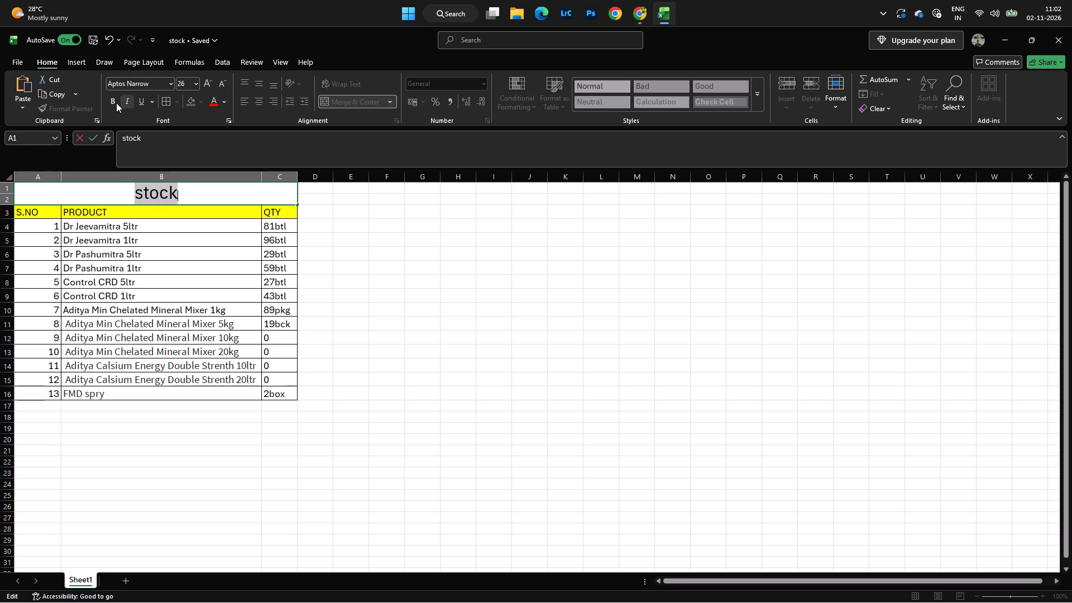
pyautogui.click(116, 101)
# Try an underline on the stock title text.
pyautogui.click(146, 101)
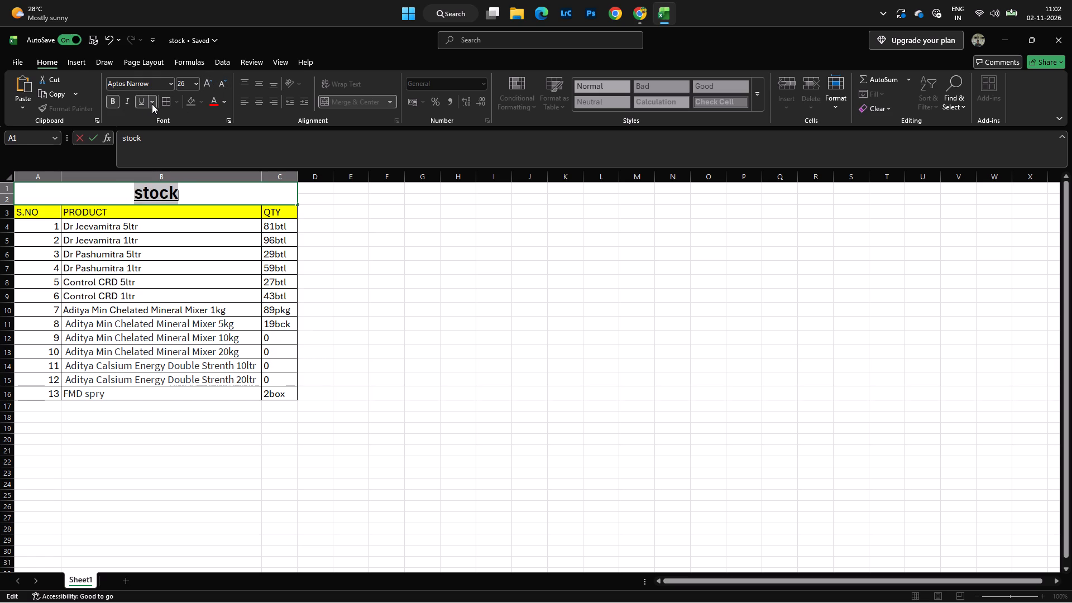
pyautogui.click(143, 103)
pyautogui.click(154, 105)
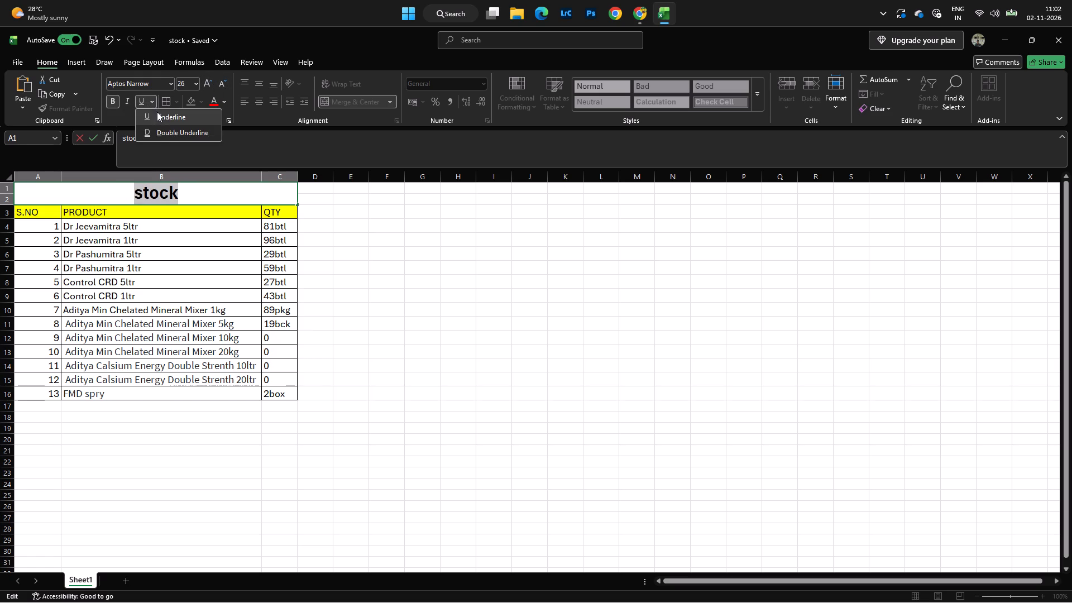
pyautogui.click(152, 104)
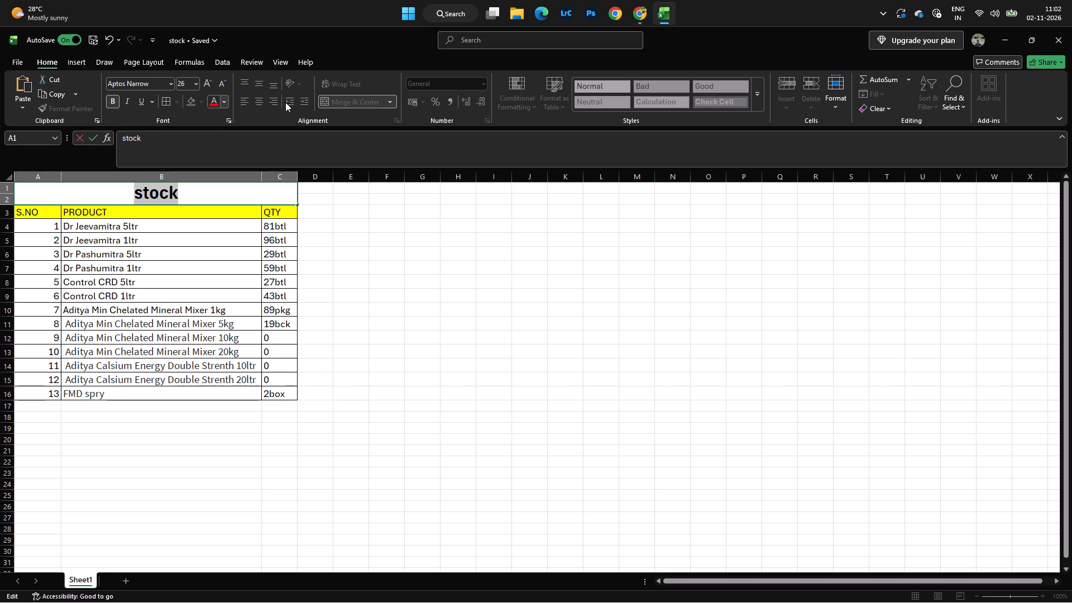
# Finish editing the stock title and fill its merged cell with light green.
pyautogui.click(232, 202)
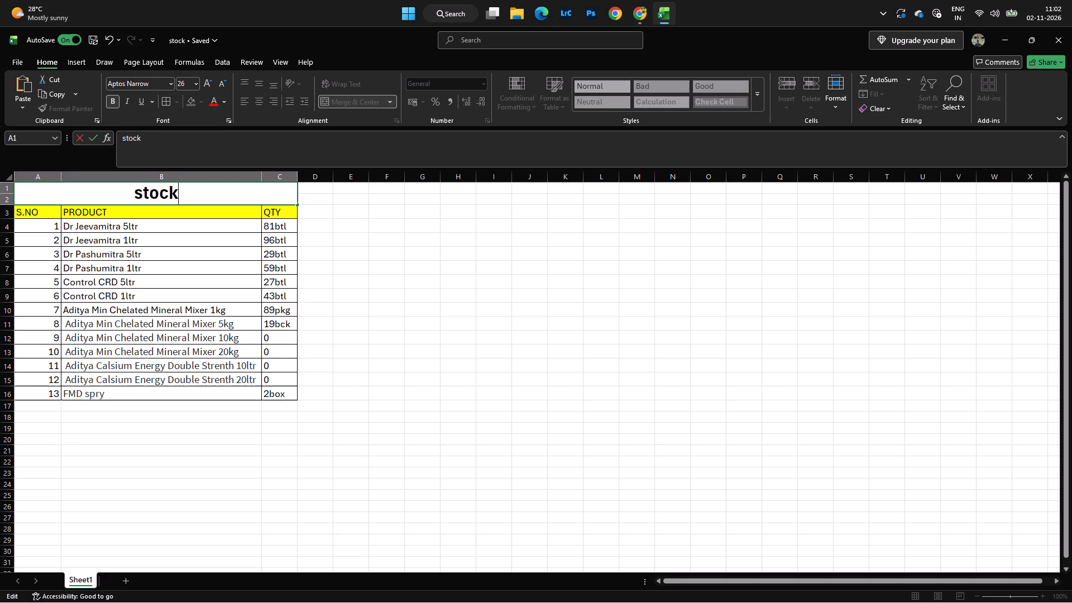
pyautogui.click(490, 243)
pyautogui.click(132, 198)
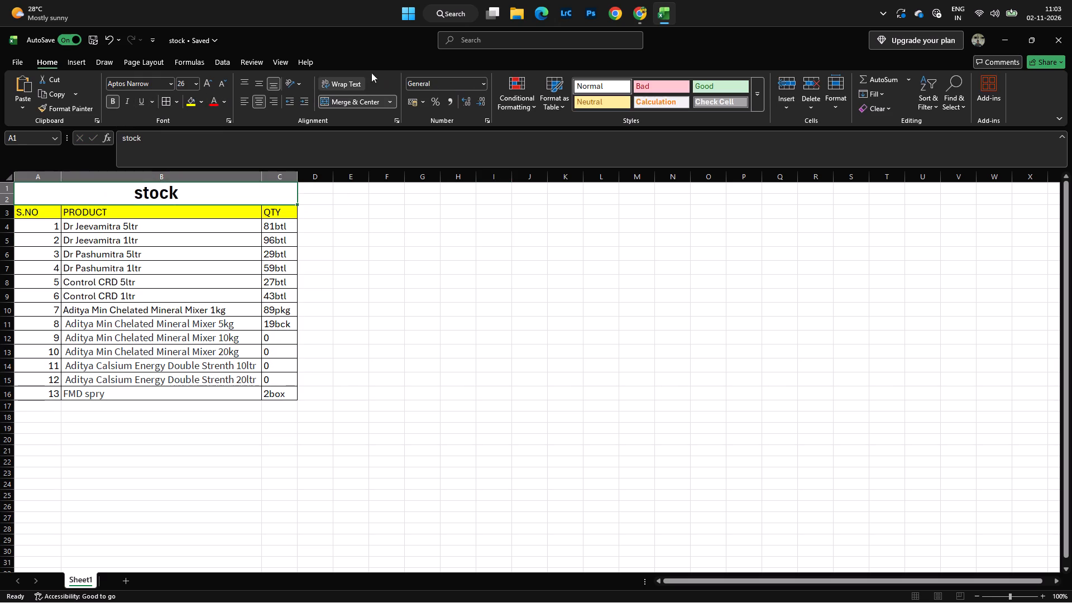
pyautogui.click(200, 100)
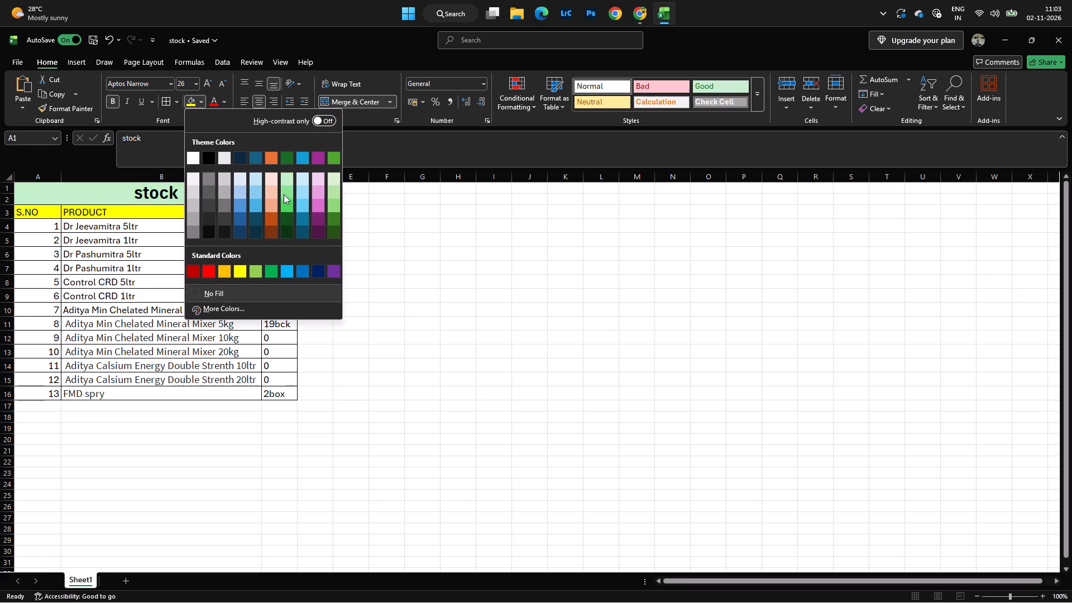
pyautogui.click(285, 191)
pyautogui.click(477, 245)
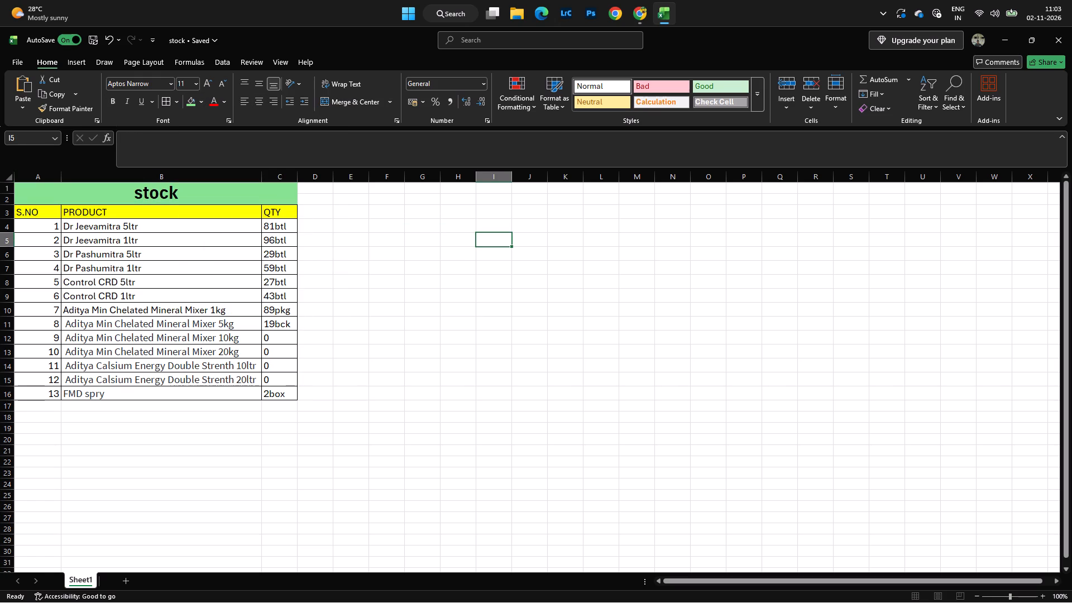
# Select the whole table from the stock title to the FMD spry row, A1:C16.
pyautogui.moveTo(45, 197); pyautogui.dragTo(212, 398)
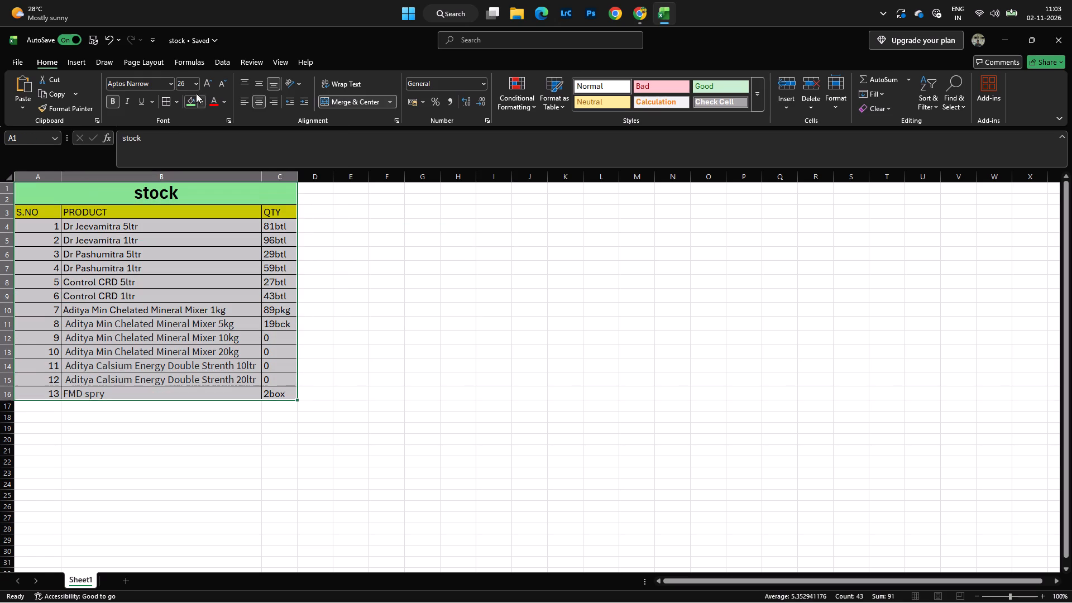
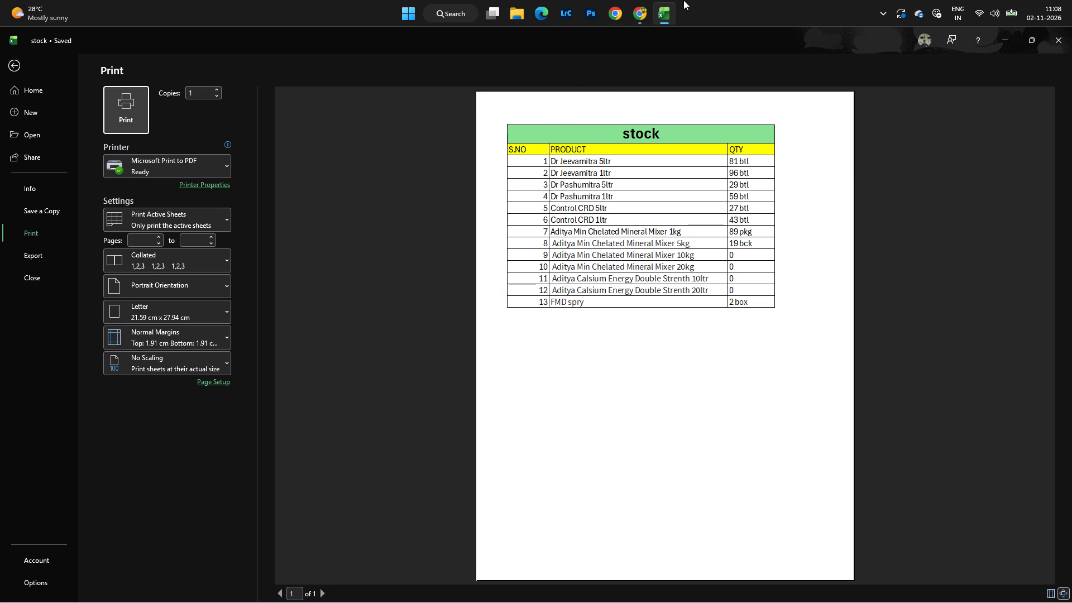
# Return from the print preview to the sheet and open the Dr Jeevamitra 1ltr quantity in C5 for editing.
pyautogui.click(17, 61)
pyautogui.doubleClick(301, 243)
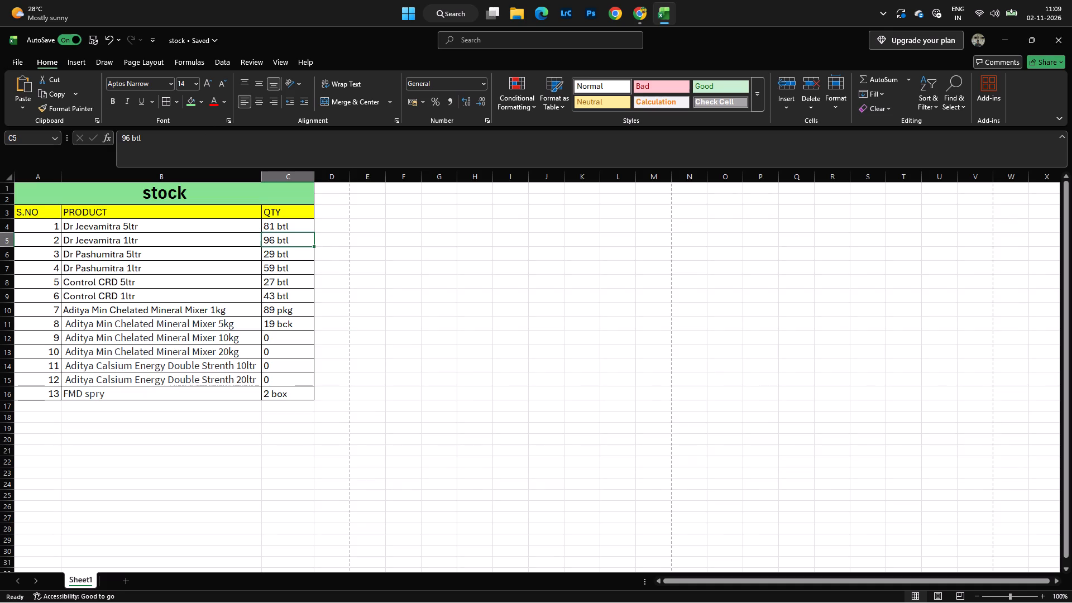
pyautogui.click(274, 240)
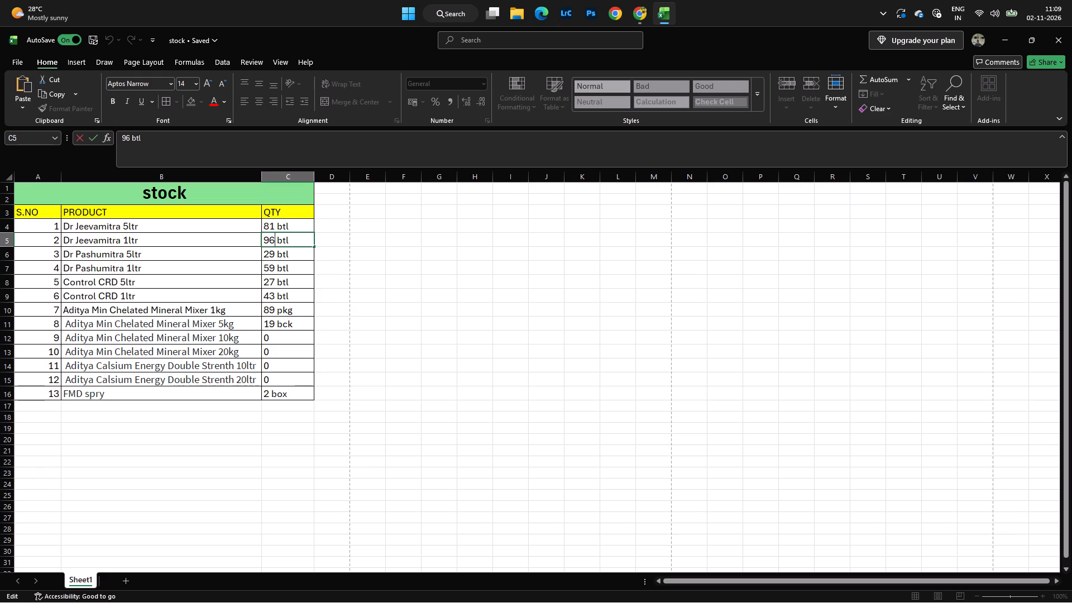
# Switch to Calculator and compute 13 × 12, plus 96, for the Dr Jeevamitra 1ltr quantity.
pyautogui.click(403, 0)
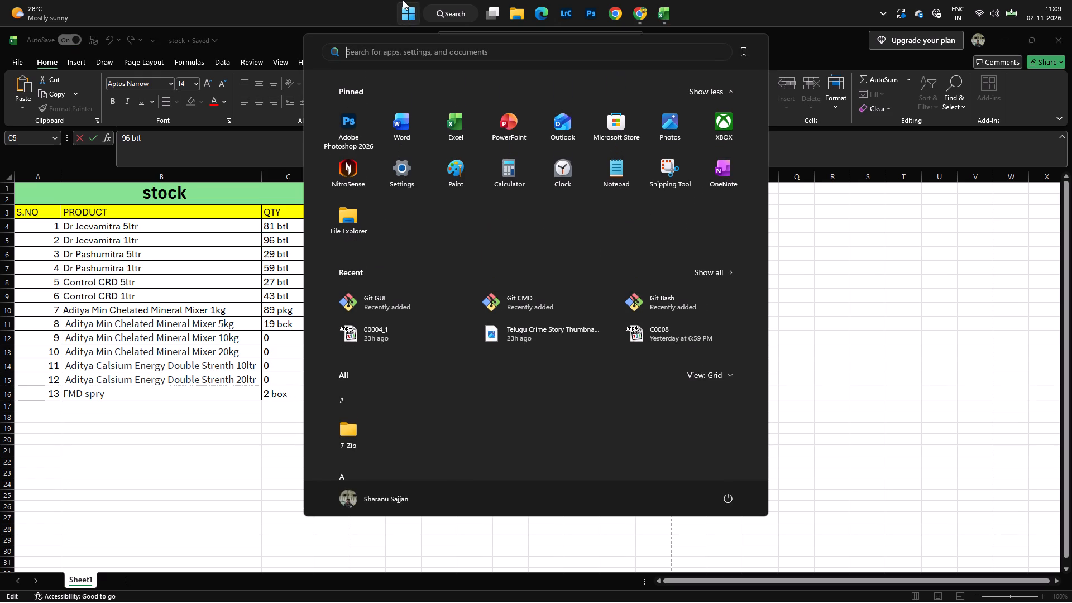
pyautogui.click(508, 173)
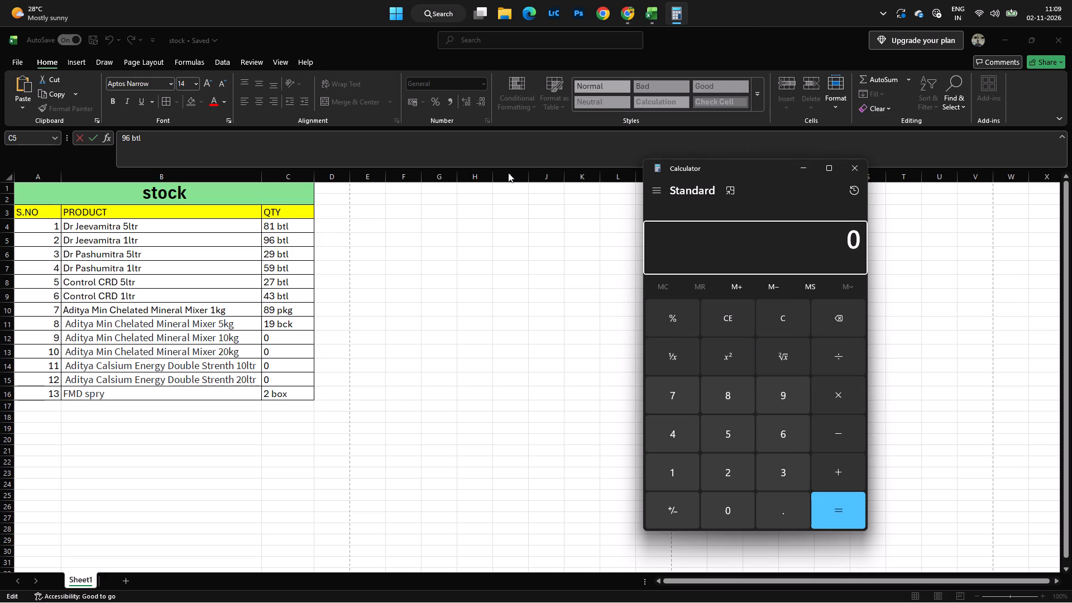
pyautogui.write('13*')
pyautogui.write('12')
pyautogui.press('Return')
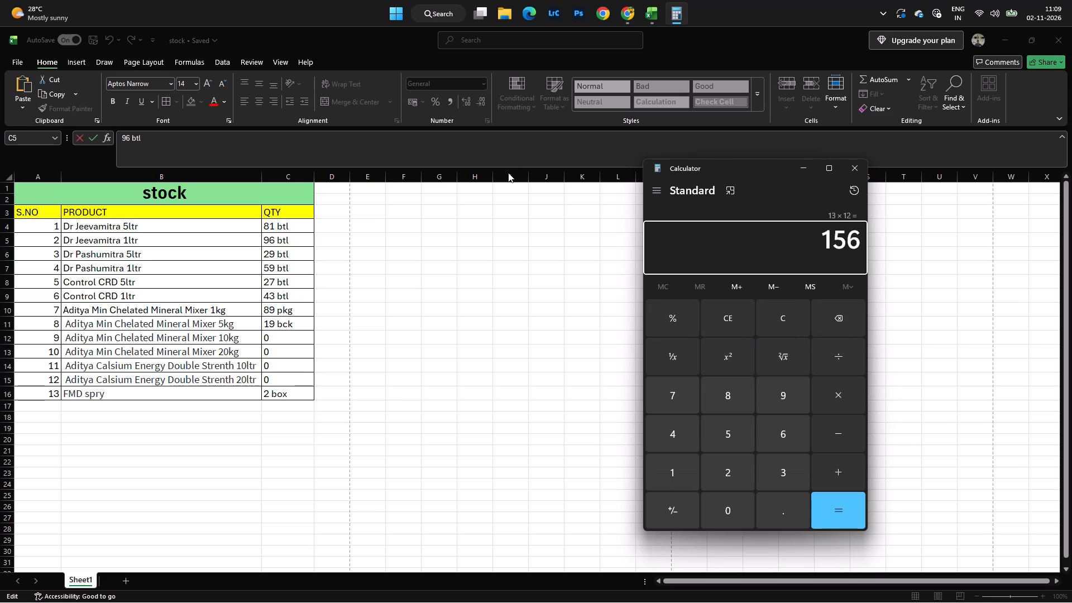
pyautogui.press('*')
pyautogui.press('+')
pyautogui.write('96')
pyautogui.press('Return')
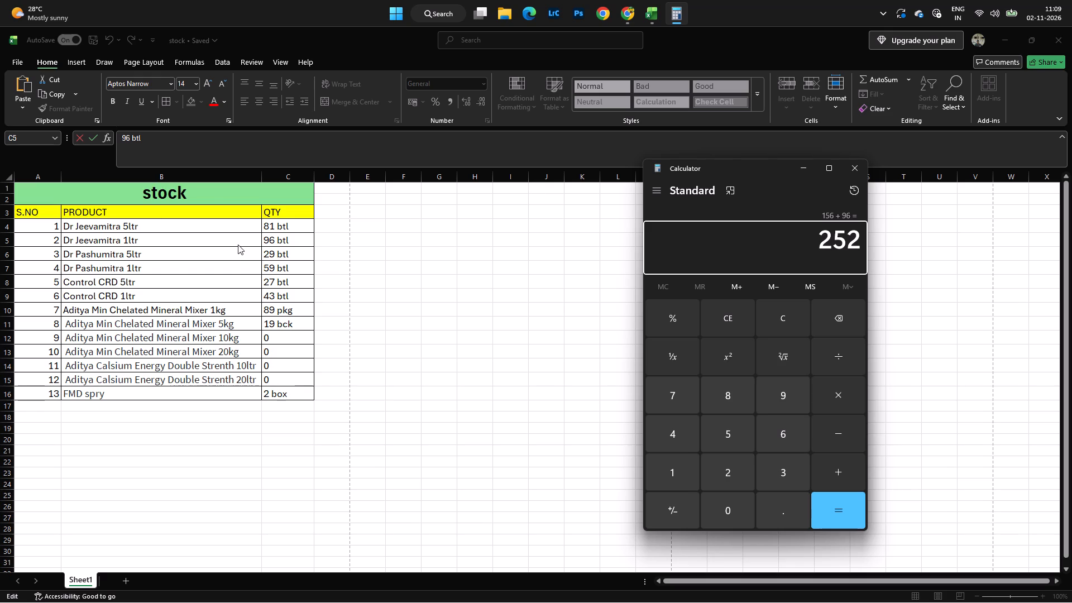
# Back in Excel, set the Dr Jeevamitra 1ltr quantity in C5 to 252 btl.
pyautogui.doubleClick(269, 241)
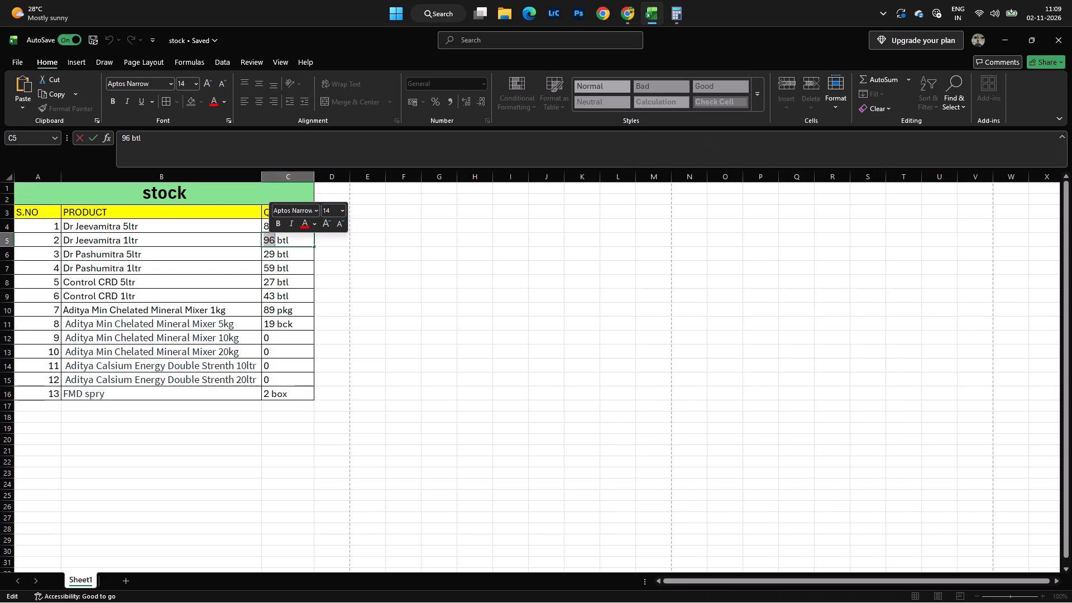
pyautogui.write('252')
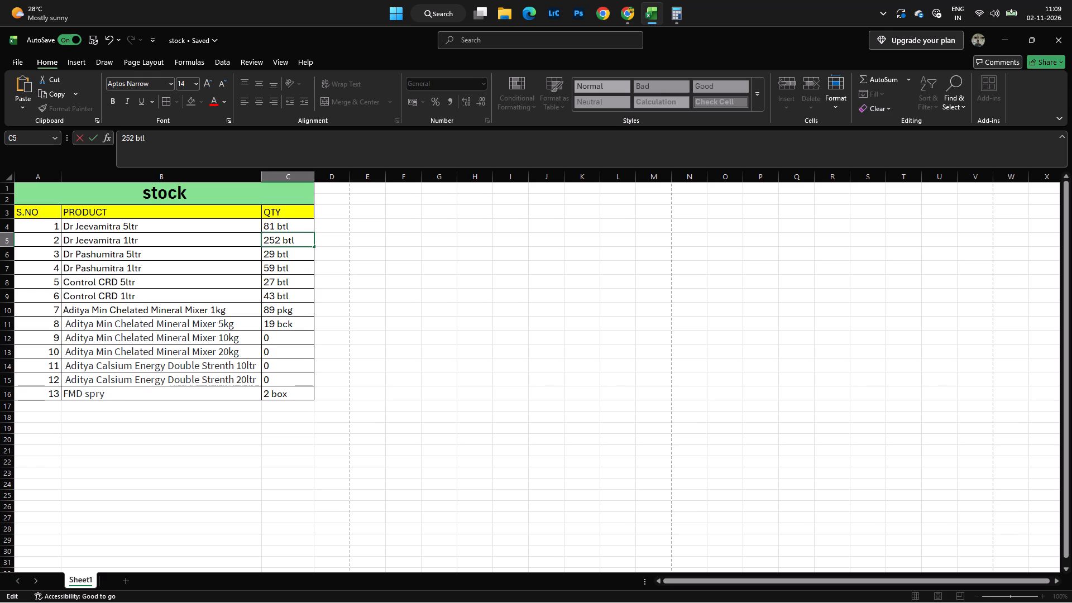
pyautogui.click(489, 274)
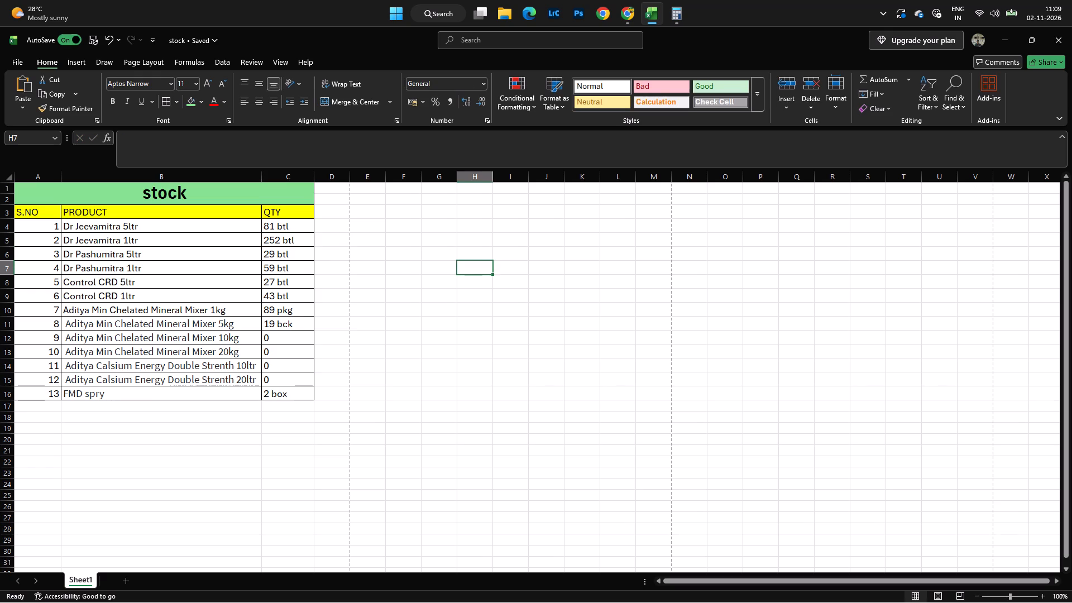
# Print the active stock sheet with Microsoft Print to PDF and go to the output file name.
pyautogui.hotkey('ctrl', 'p')
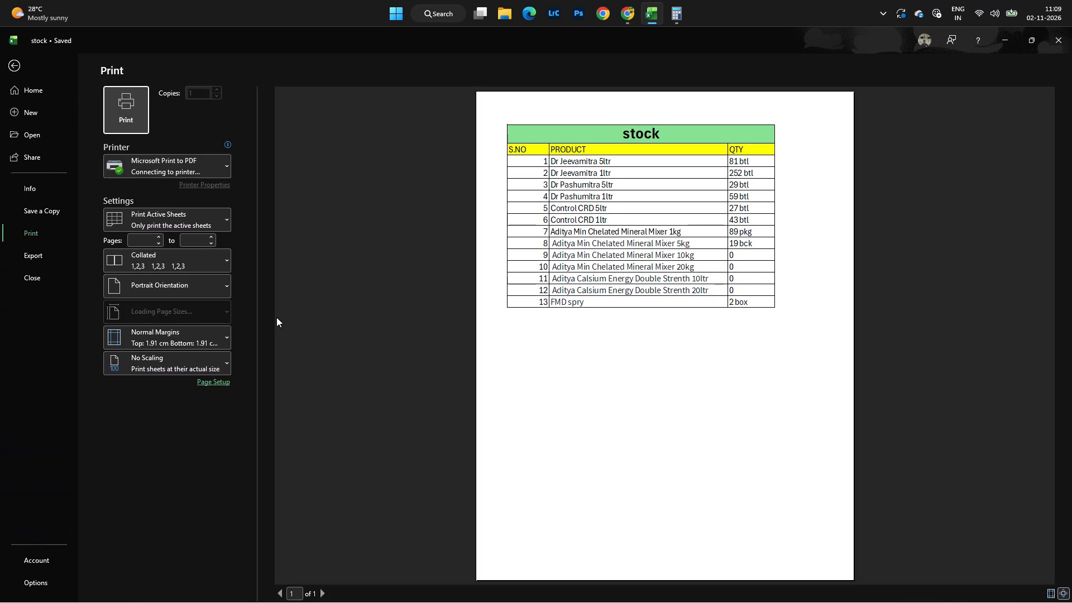
pyautogui.click(123, 122)
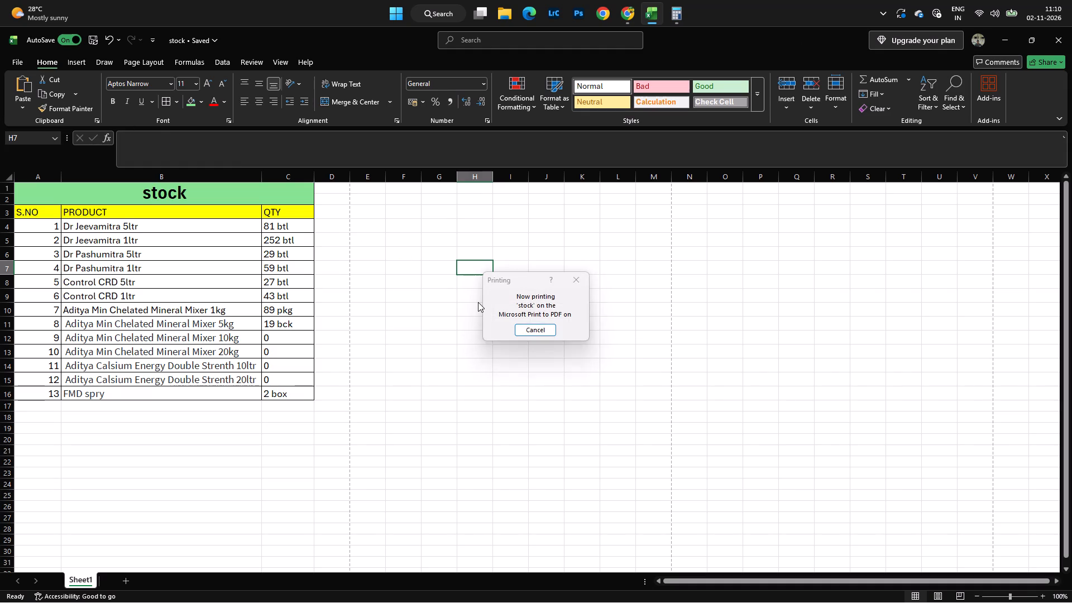
pyautogui.click(586, 478)
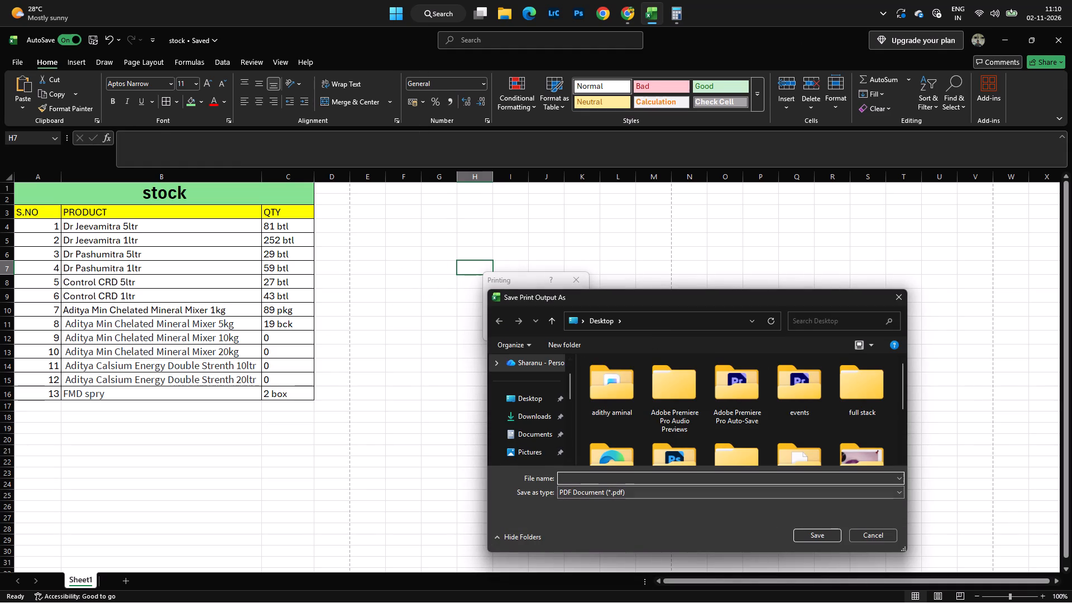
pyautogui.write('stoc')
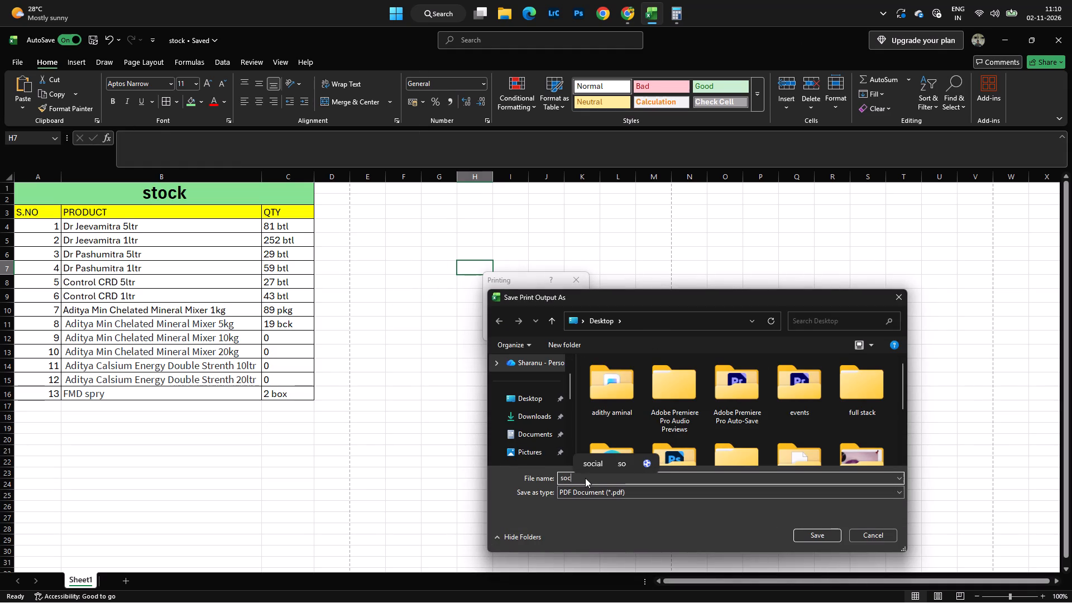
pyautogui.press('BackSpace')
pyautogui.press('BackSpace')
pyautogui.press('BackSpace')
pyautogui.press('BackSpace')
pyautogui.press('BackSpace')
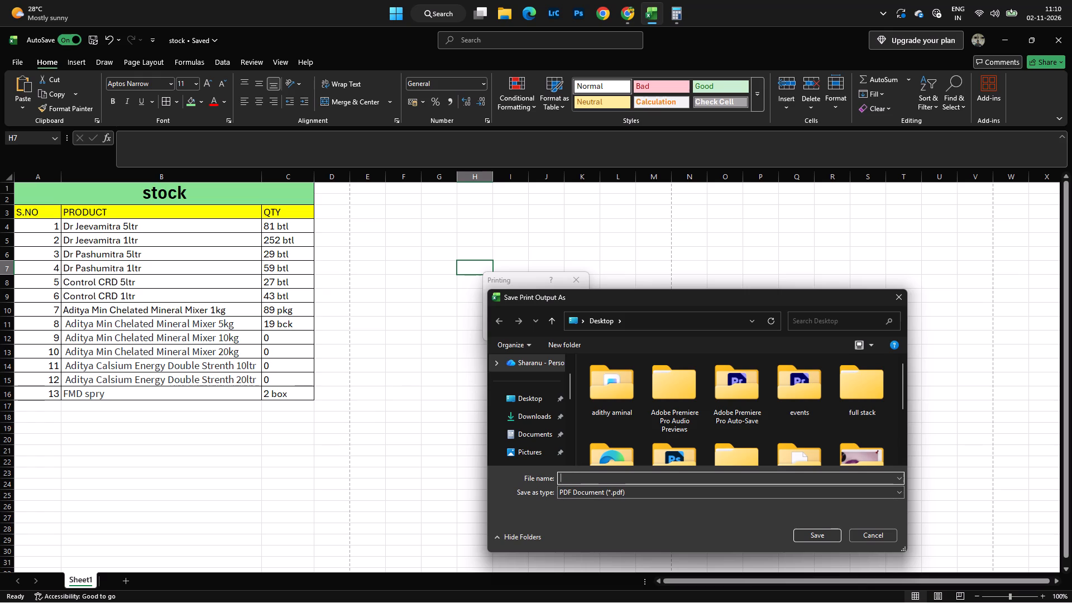
# Switch to Chrome and search Google for "stock market" in a new tab.
pyautogui.click(636, 14)
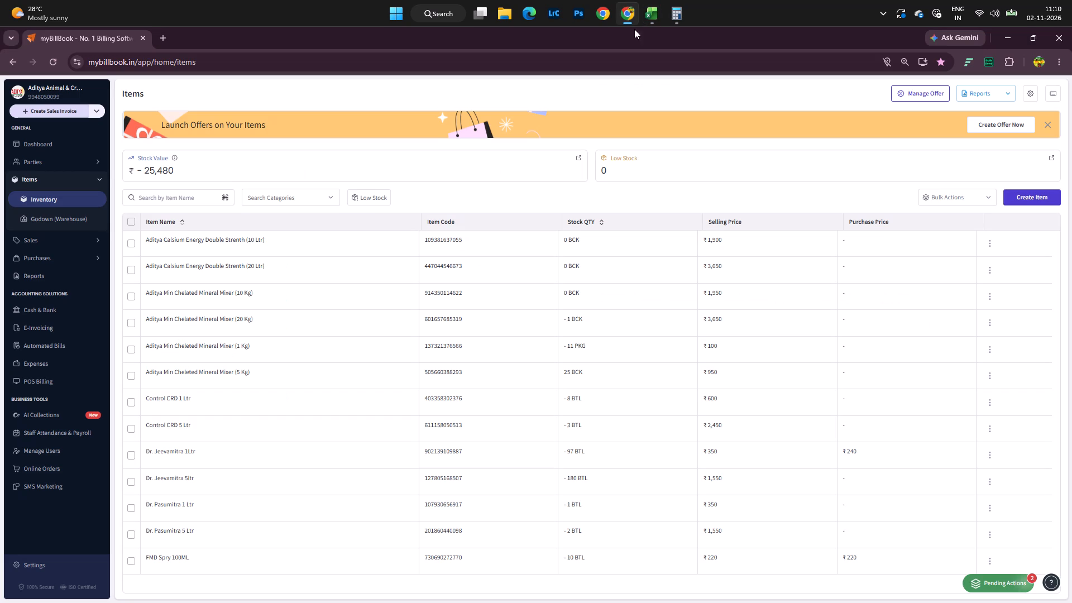
pyautogui.click(162, 45)
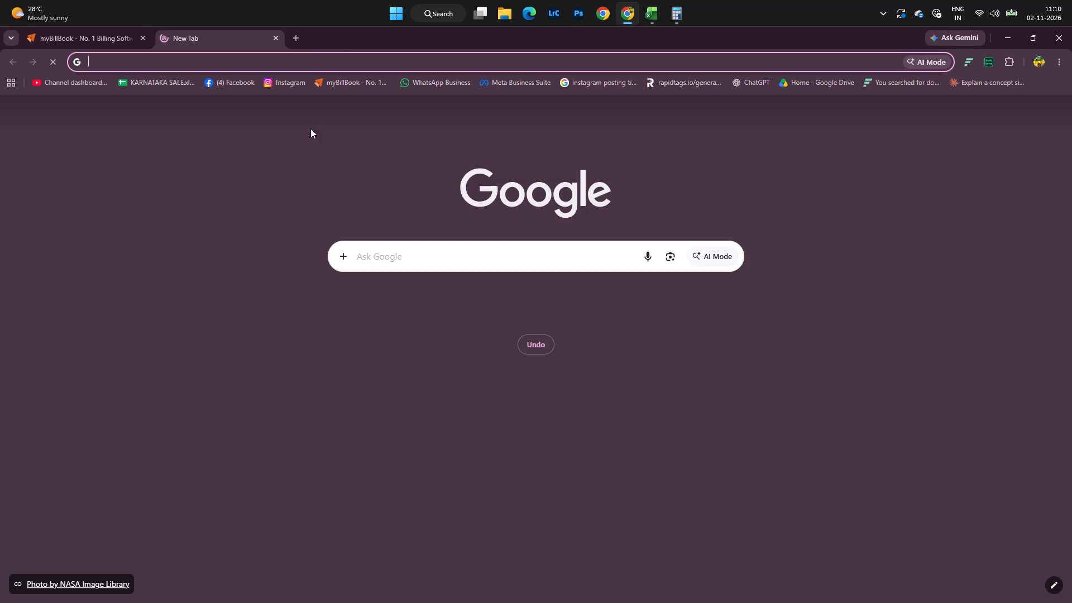
pyautogui.click(387, 251)
pyautogui.write('stock')
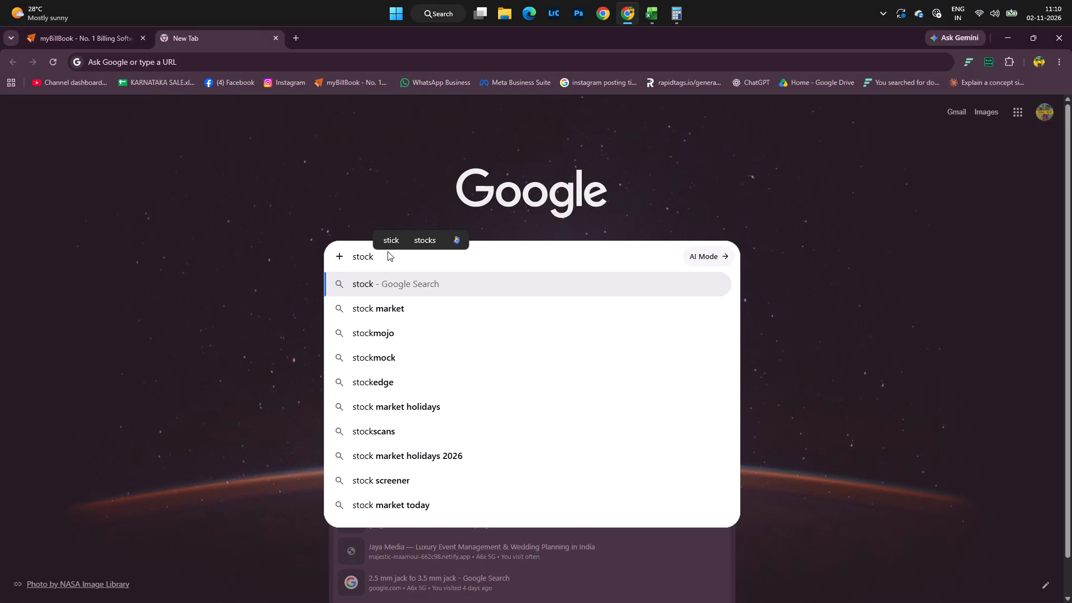
pyautogui.press('Down')
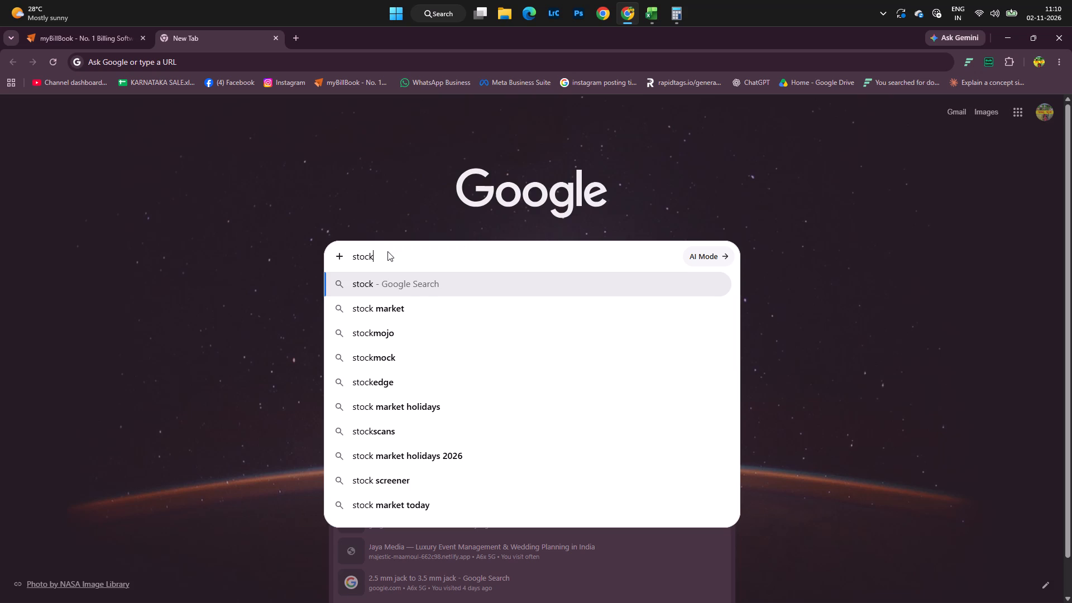
pyautogui.press('Up')
pyautogui.press('space')
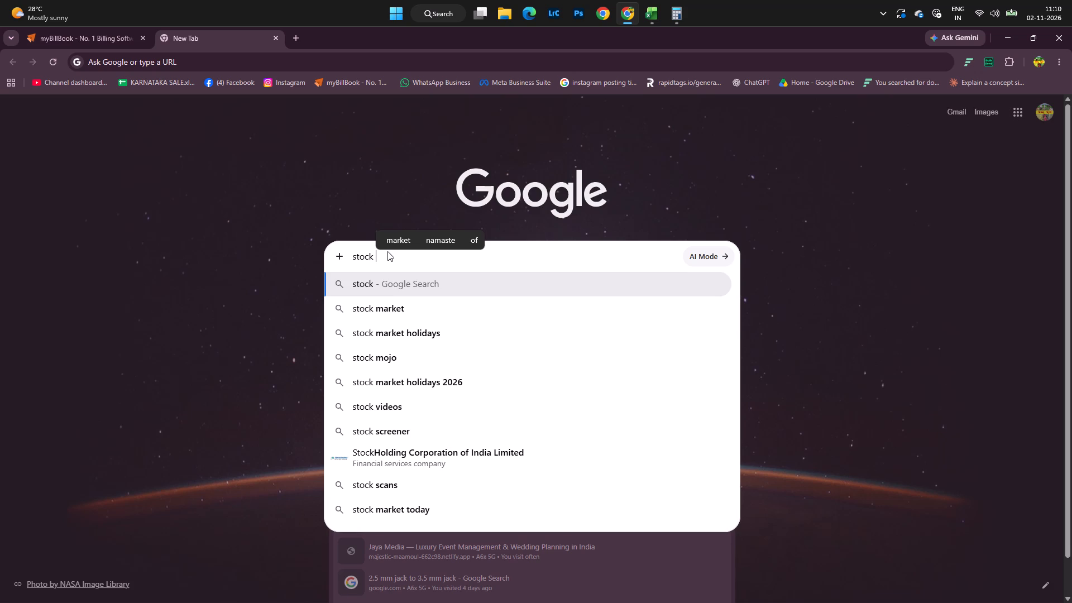
pyautogui.press('Down')
pyautogui.press('Return')
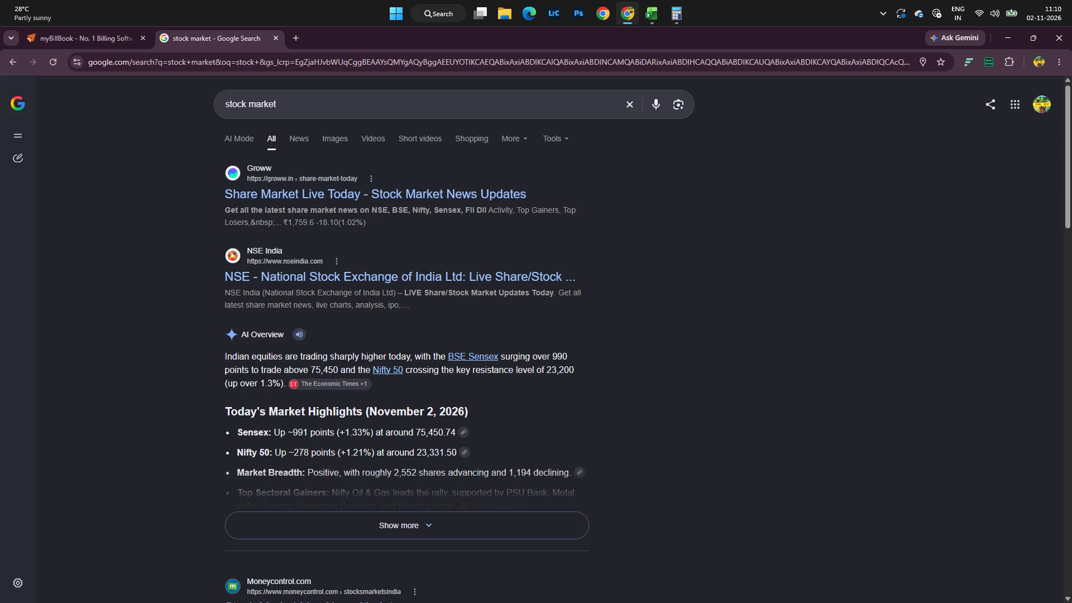
# Replace the Google query and search for the suggested phrase "stock product".
pyautogui.doubleClick(376, 103)
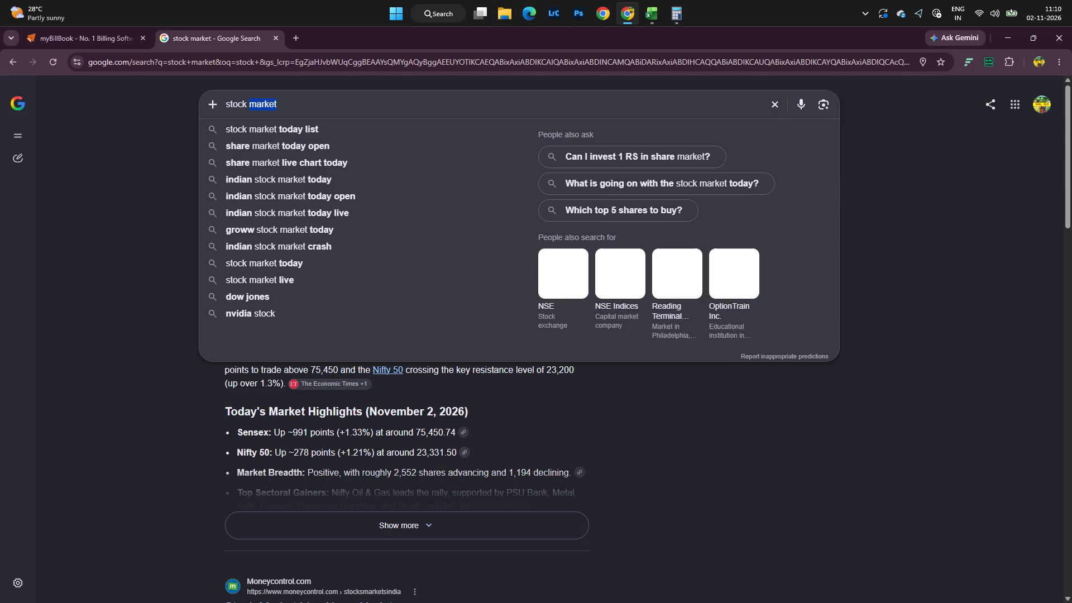
pyautogui.press('BackSpace')
pyautogui.press('BackSpace')
pyautogui.press('BackSpace')
pyautogui.press('BackSpace')
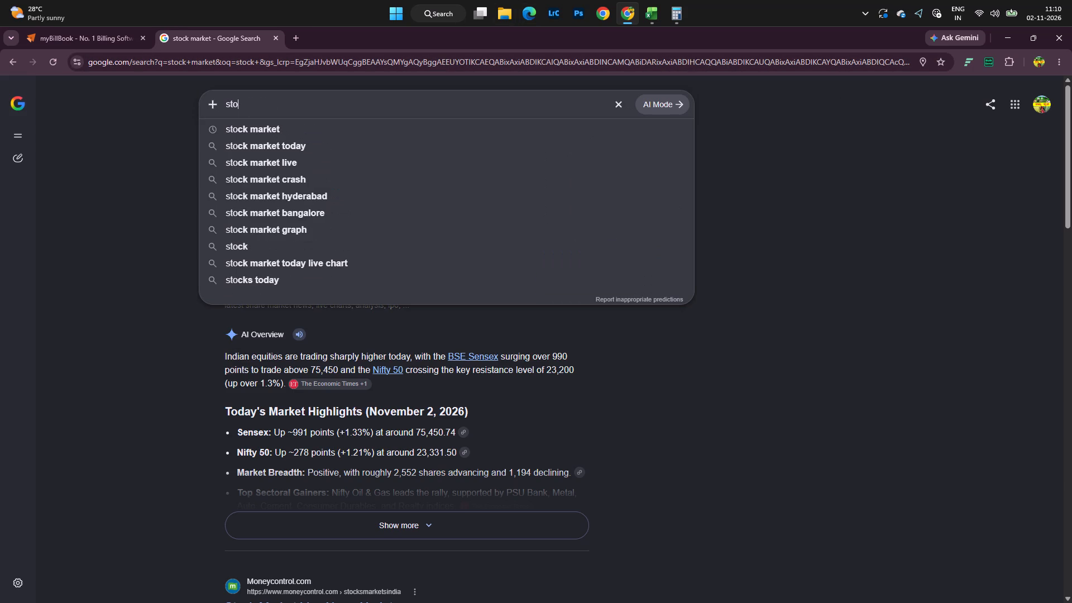
pyautogui.write('ck proc')
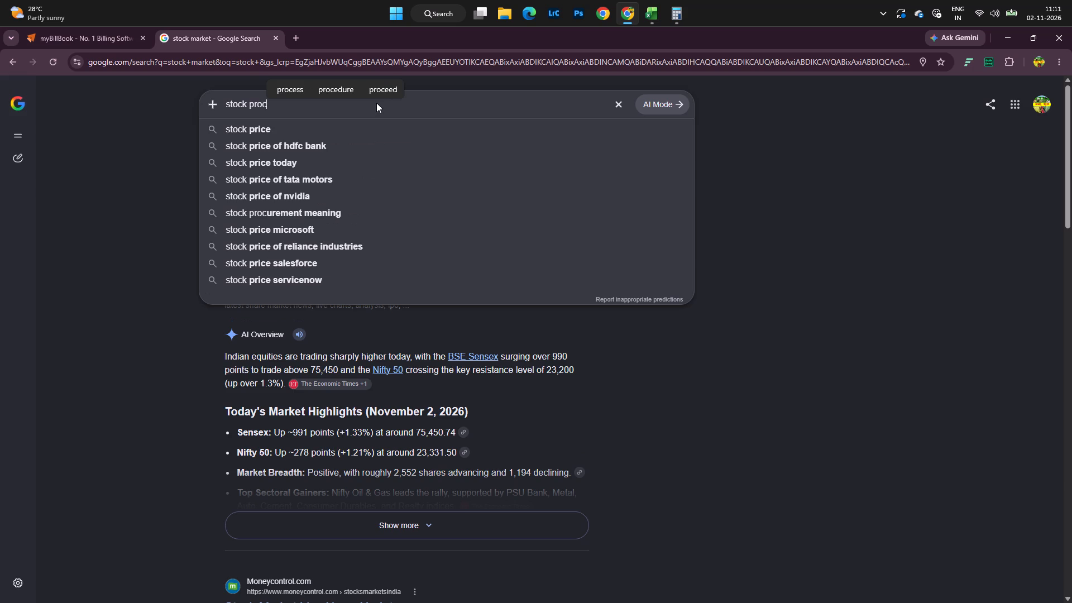
pyautogui.press('u')
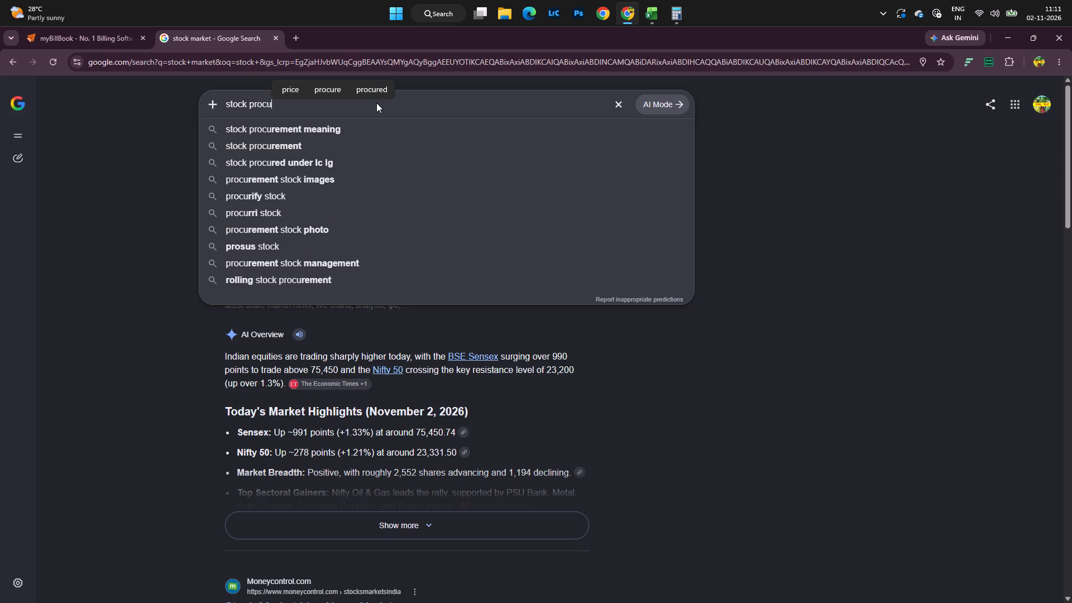
pyautogui.press('BackSpace')
pyautogui.press('BackSpace')
pyautogui.press('BackSpace')
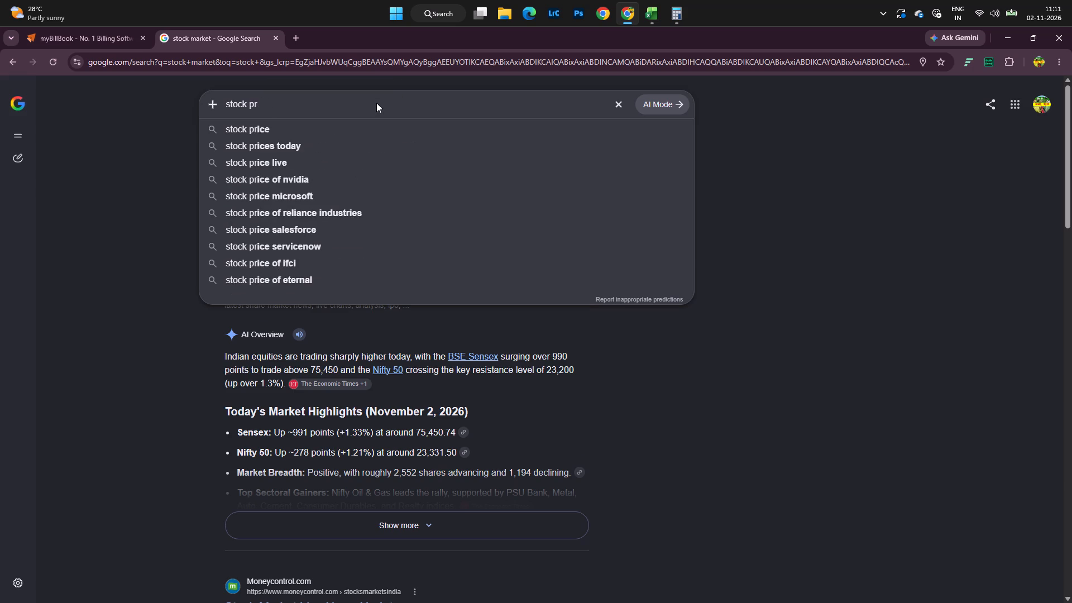
pyautogui.press('BackSpace')
pyautogui.write('rocut')
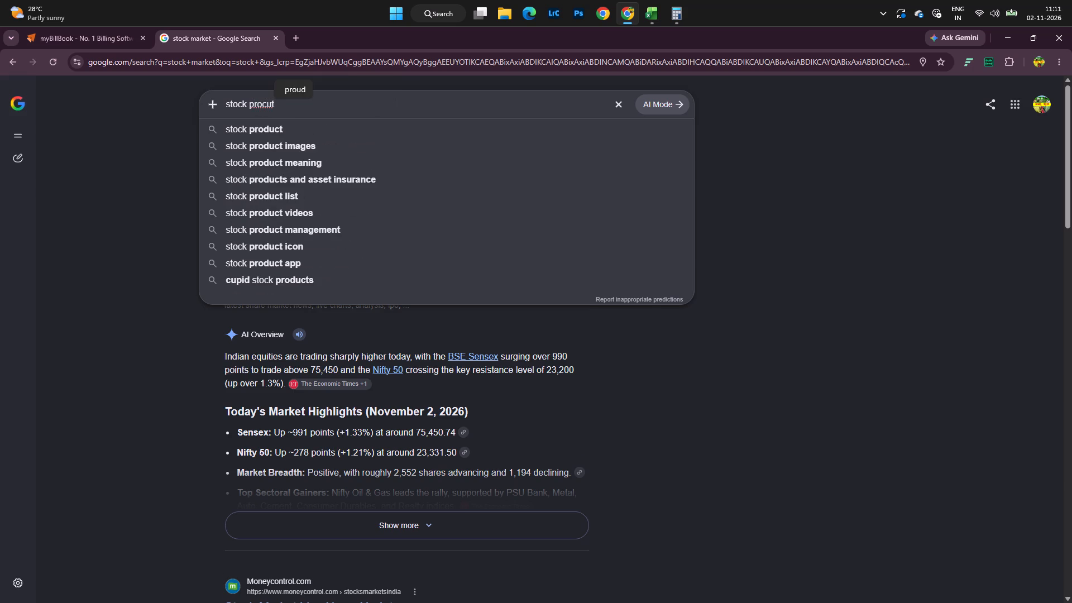
pyautogui.press('Down')
pyautogui.press('Return')
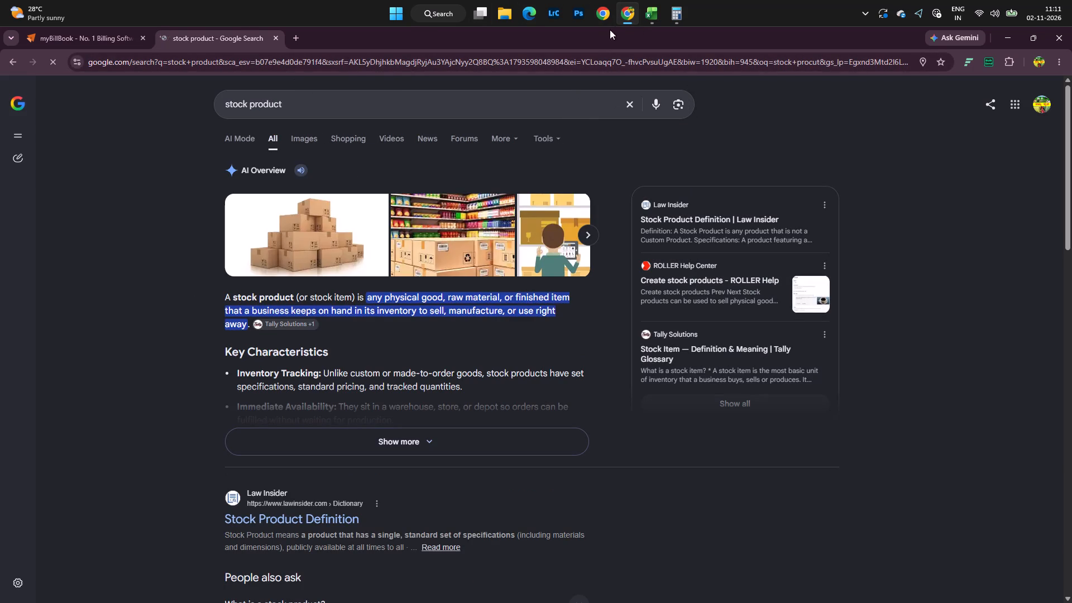
# Switch back to Excel and save the PDF print output to the Desktop under the file name stock.
pyautogui.click(649, 16)
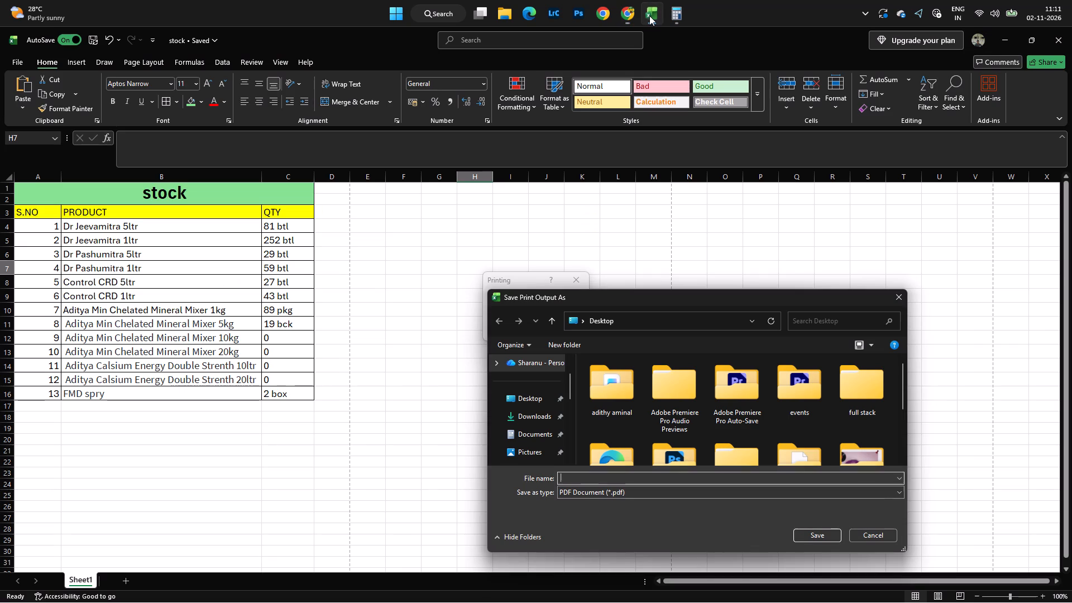
pyautogui.click(649, 16)
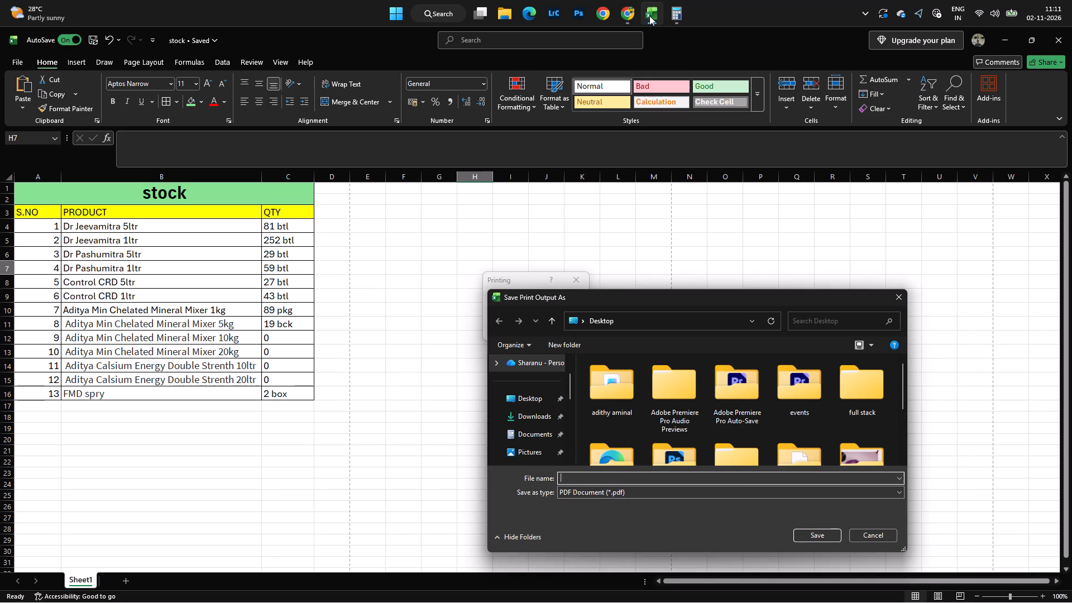
pyautogui.click(629, 18)
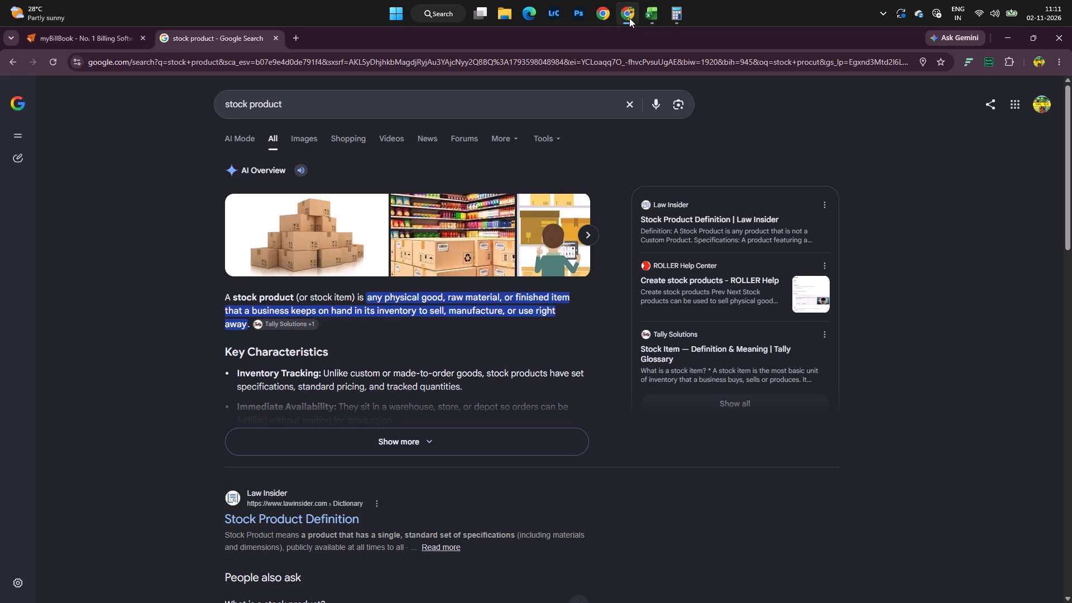
pyautogui.click(645, 20)
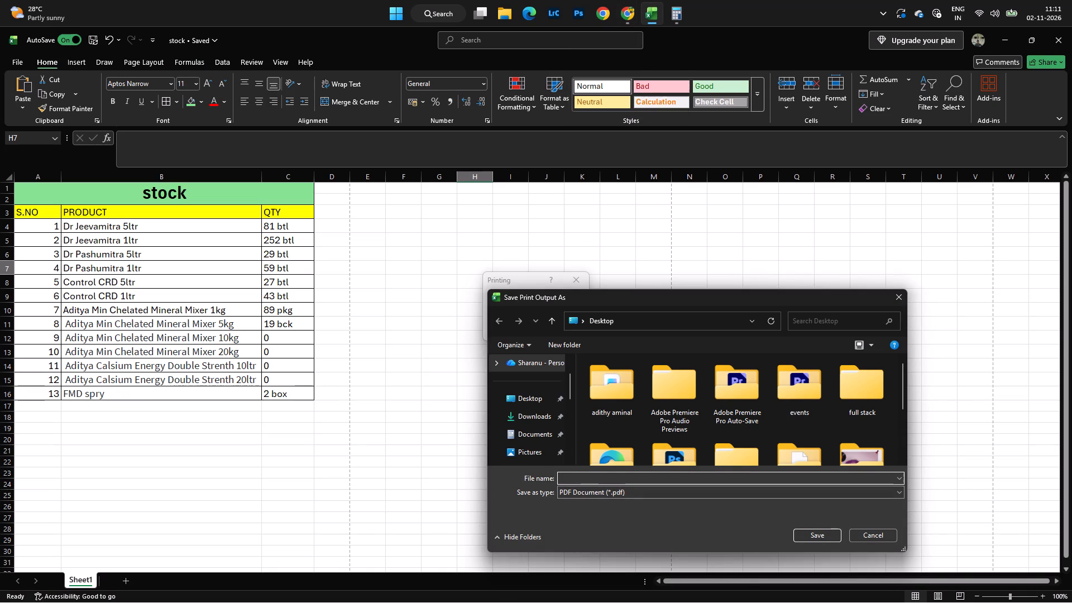
pyautogui.write('st')
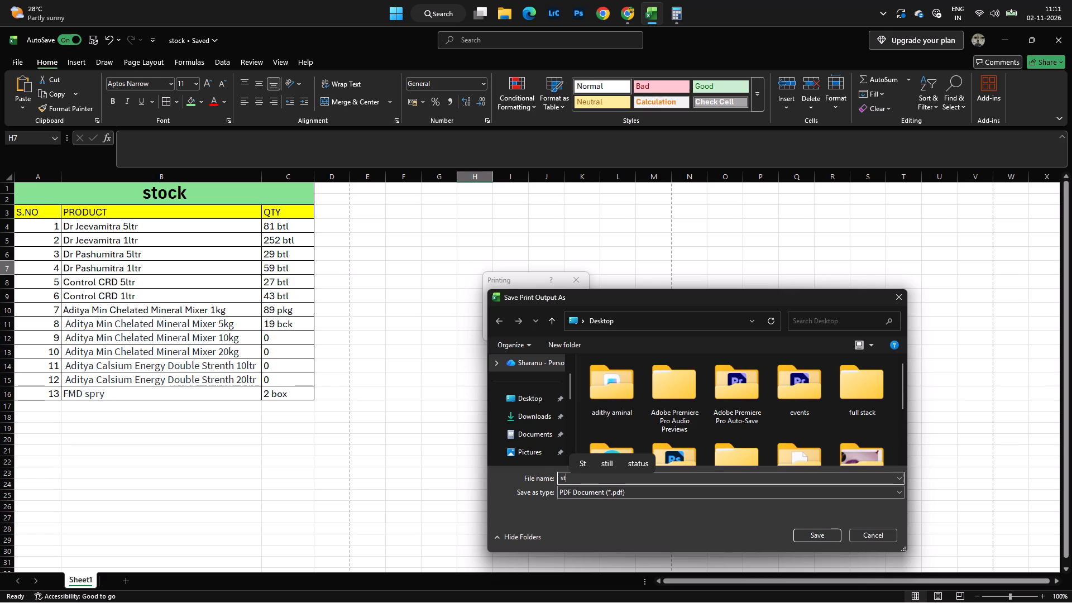
pyautogui.write('ock')
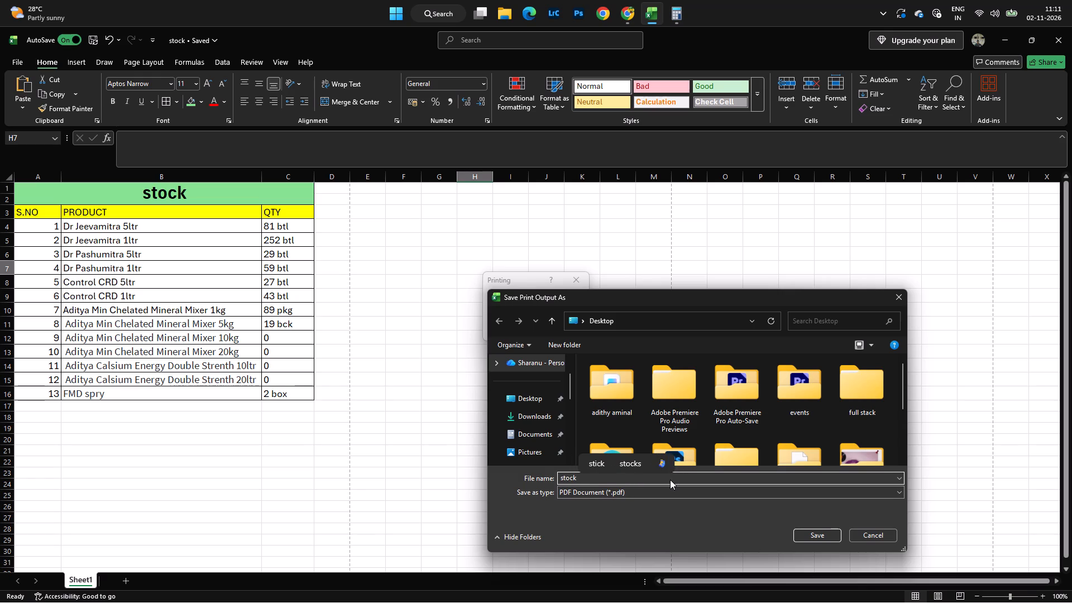
pyautogui.press('Return')
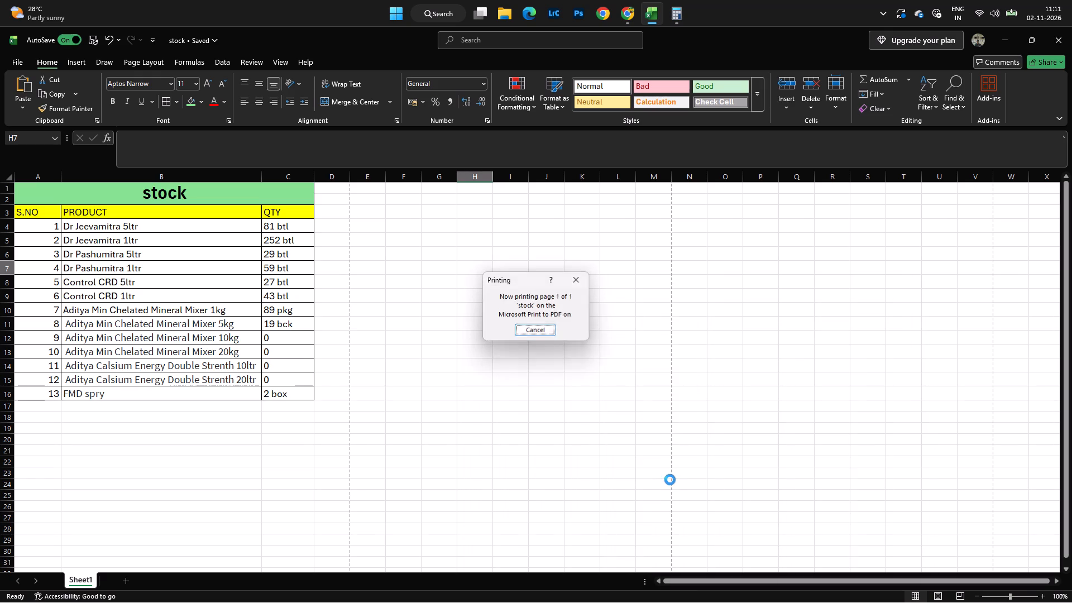
# Minimize the Excel, Chrome and Calculator windows to clear the desktop.
pyautogui.click(1008, 39)
pyautogui.click(1006, 40)
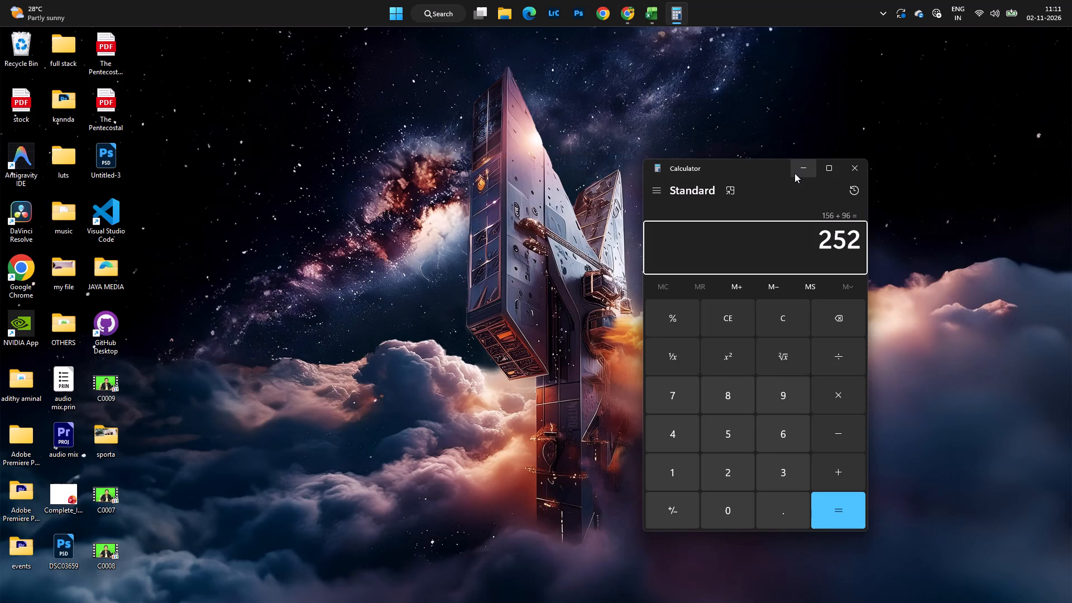
pyautogui.click(795, 173)
# Open File Explorer and look through the Downloads and Documents folders for the stock PDF.
pyautogui.click(505, 7)
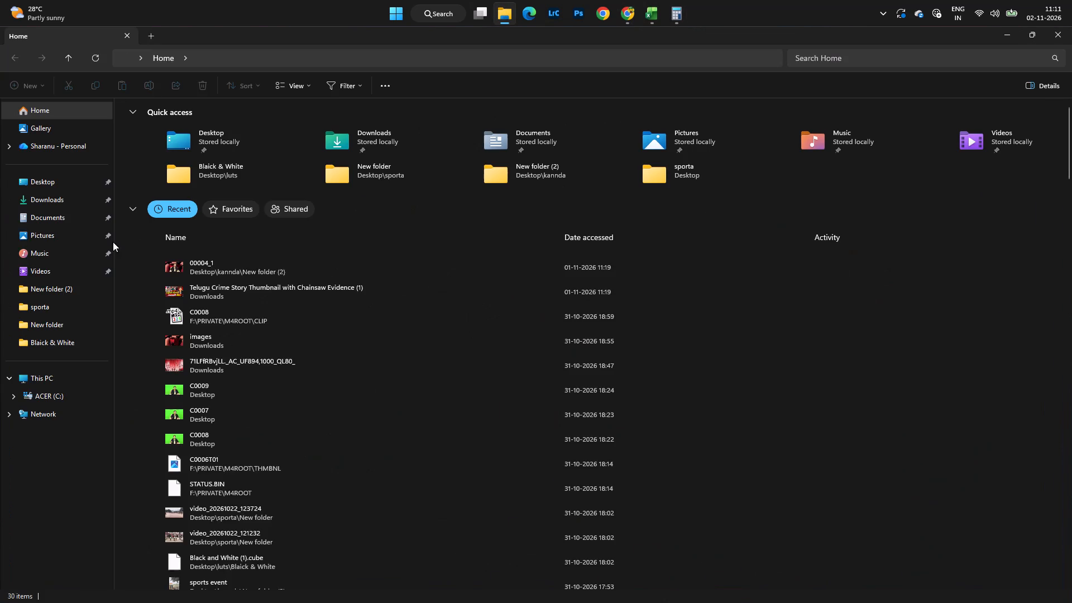
pyautogui.click(71, 202)
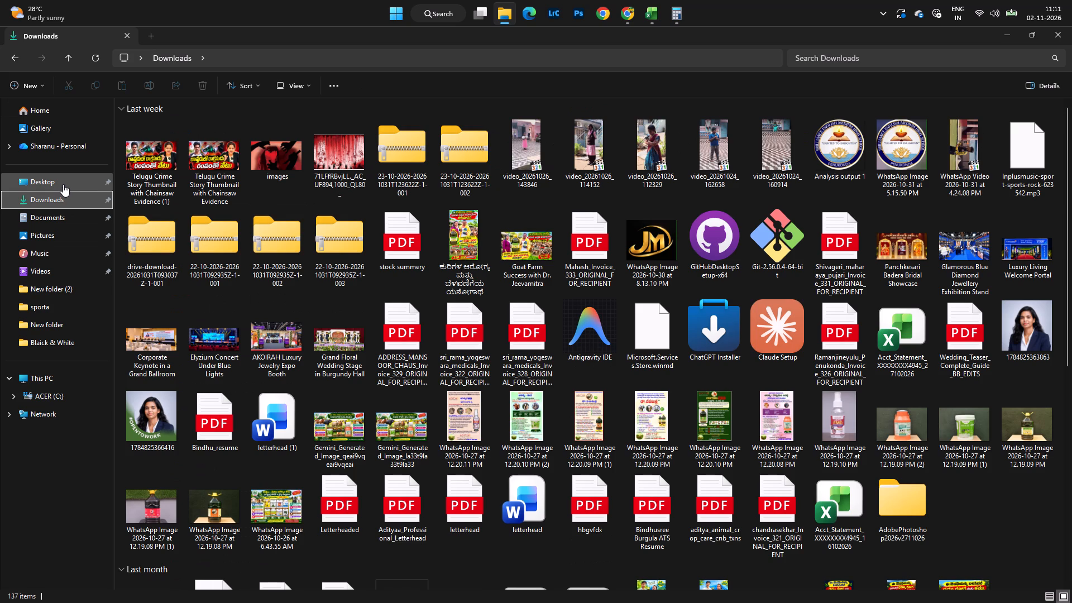
pyautogui.click(58, 218)
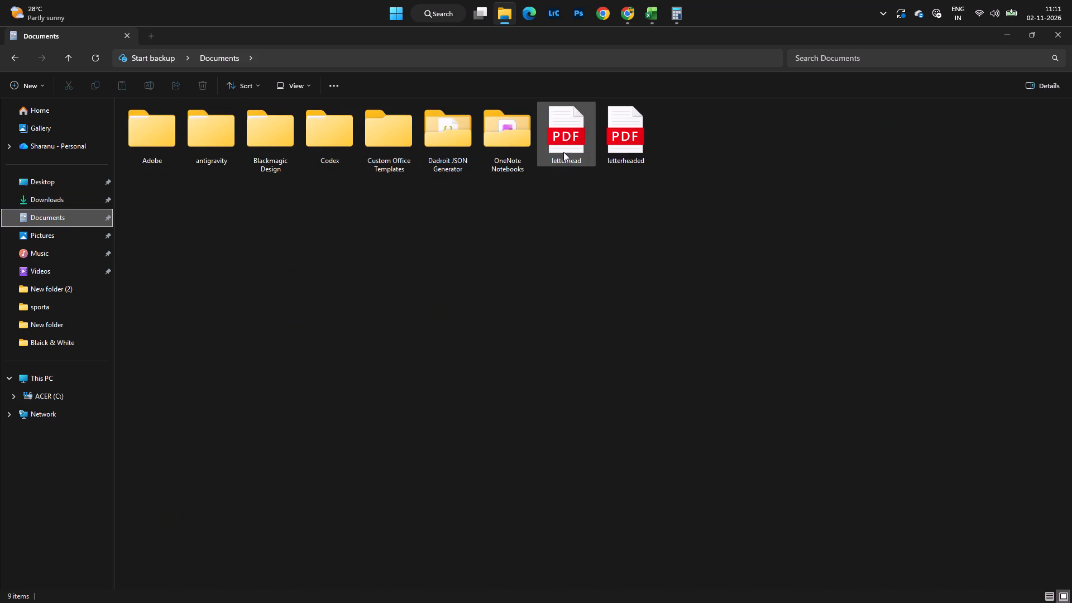
pyautogui.click(66, 204)
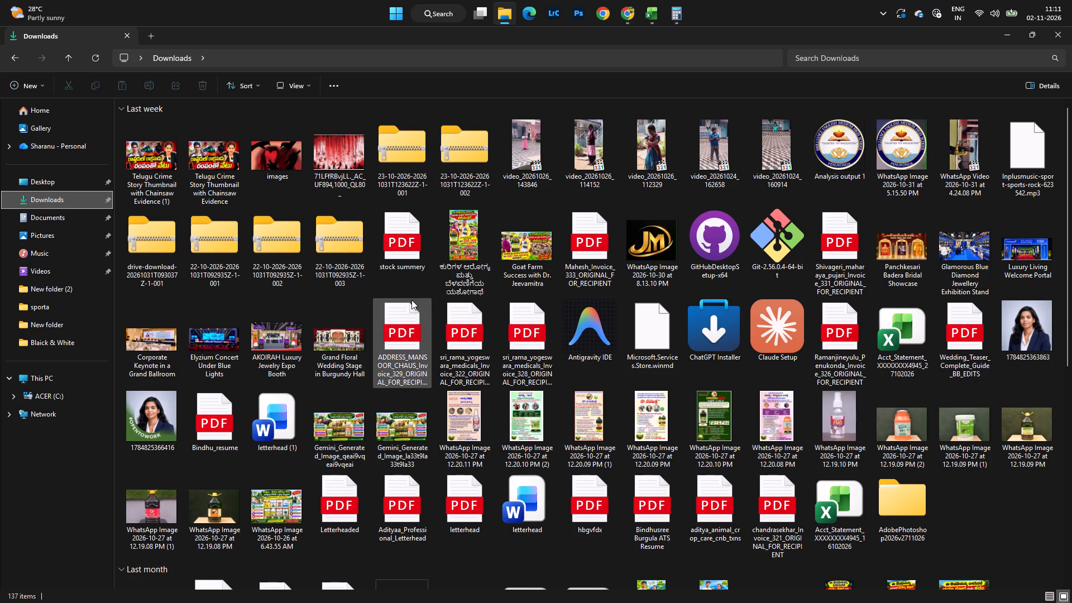
# Locate the stock PDF in the Desktop folder and open it to check the product stock list.
pyautogui.click(56, 184)
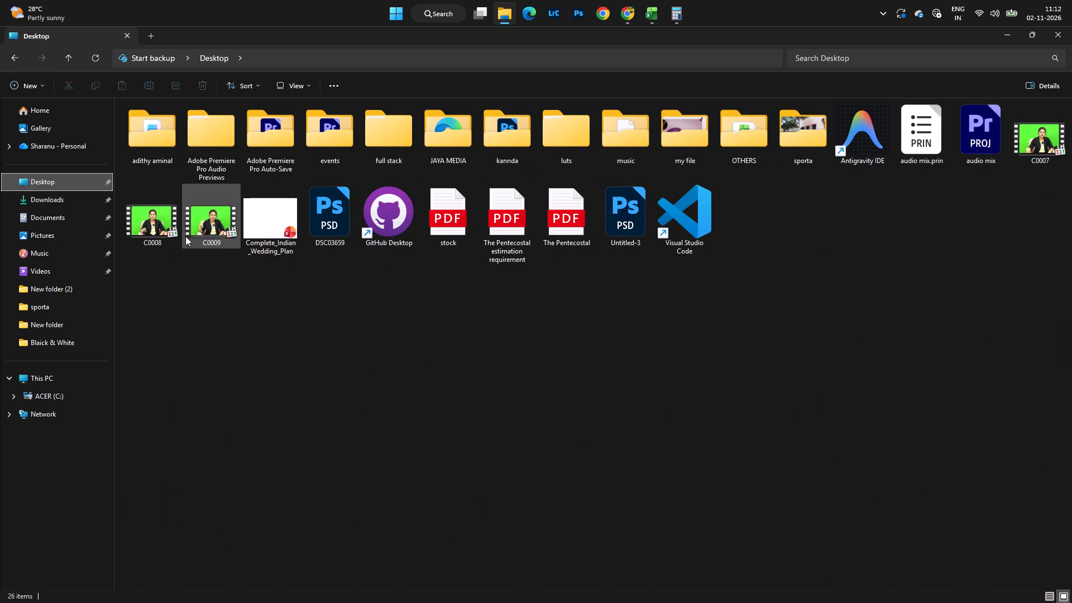
pyautogui.click(50, 138)
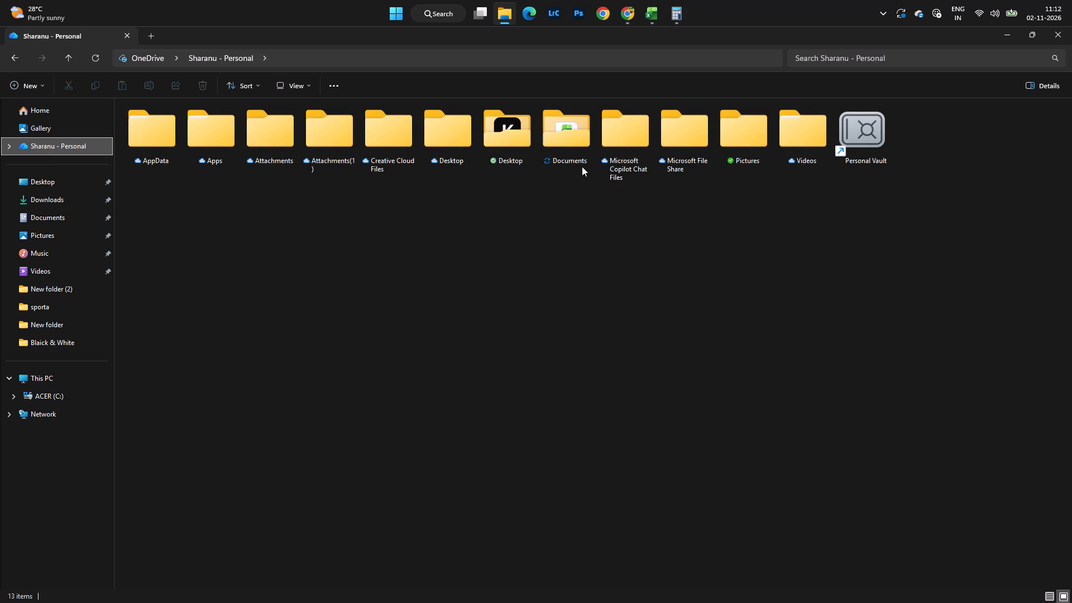
pyautogui.doubleClick(564, 146)
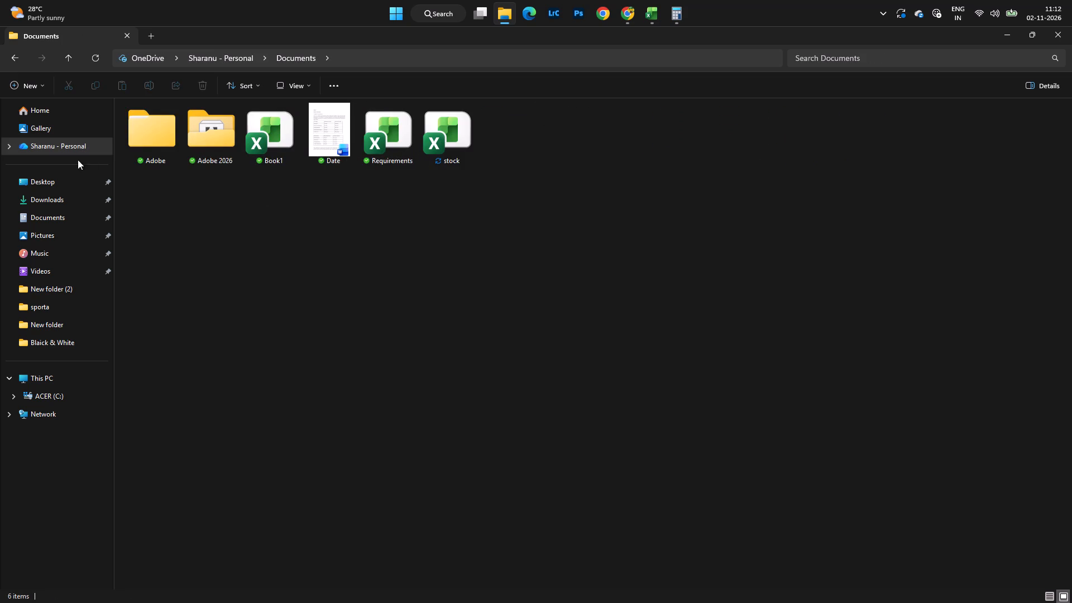
pyautogui.click(40, 185)
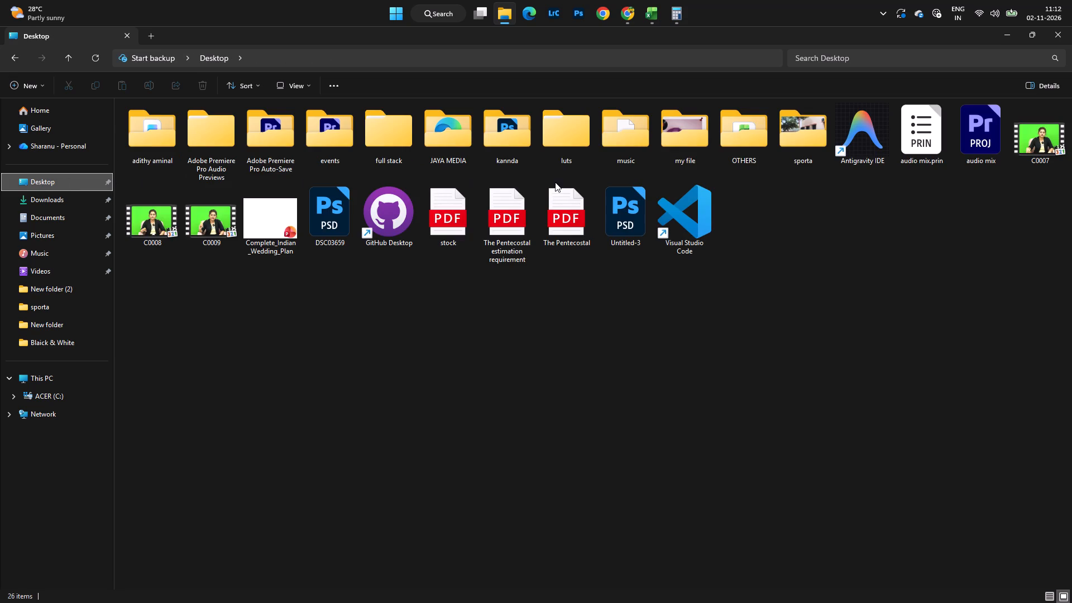
pyautogui.doubleClick(471, 216)
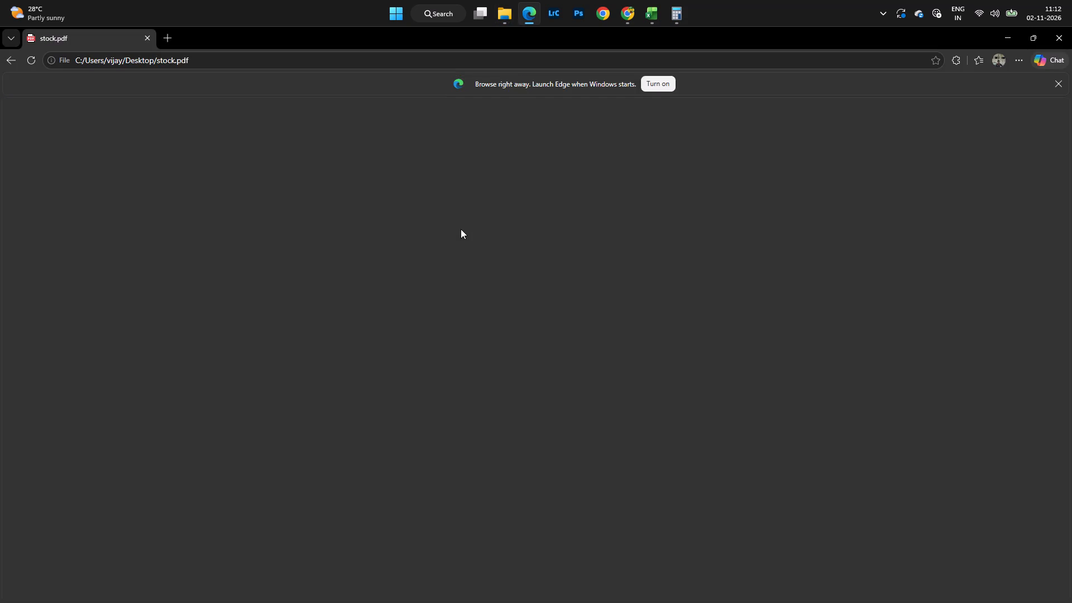
pyautogui.scroll(-2, 534, 317)
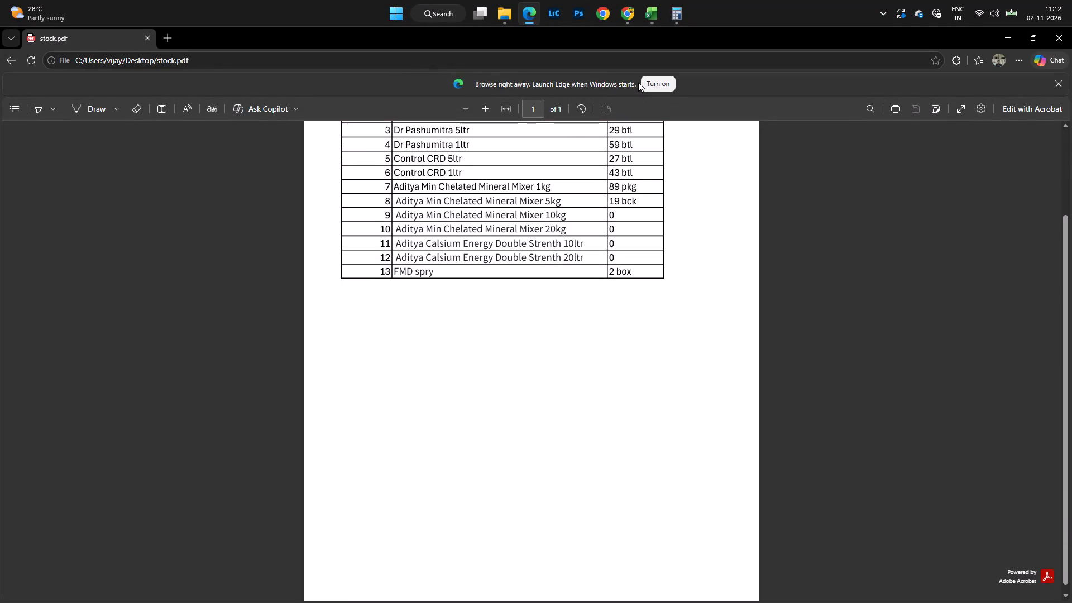
# Switch to the Chrome window with the stock product search.
pyautogui.click(634, 18)
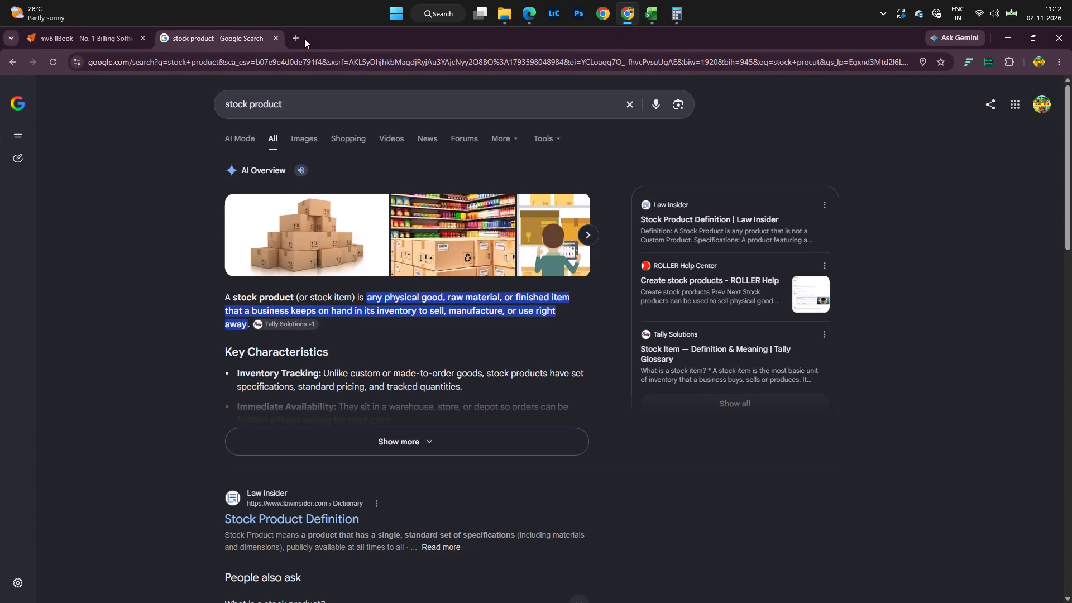